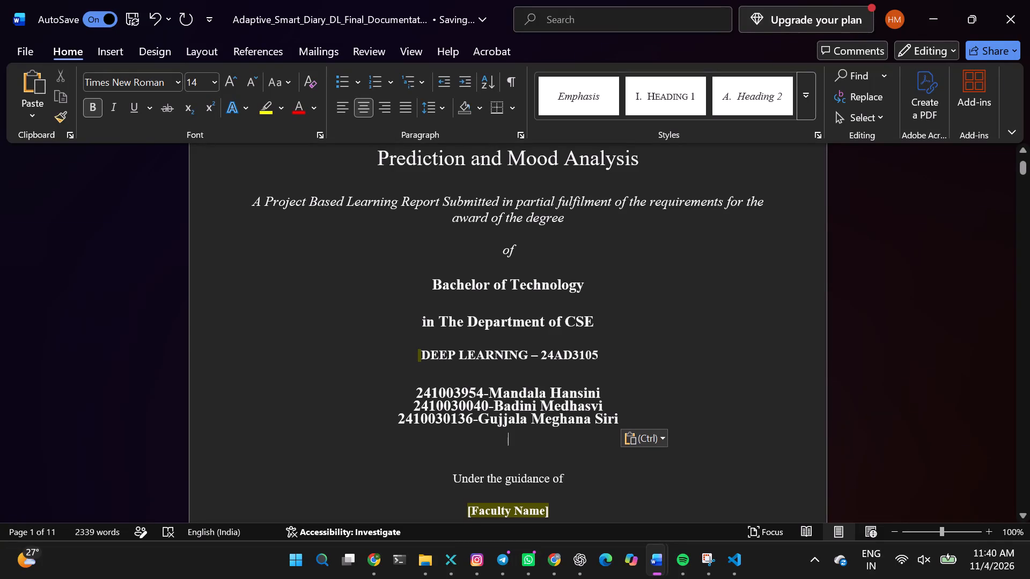
Undo the last paste and replace only the four roll-number placeholder lines below "Submitted by" with the copied student list.
key(ctrl+z)
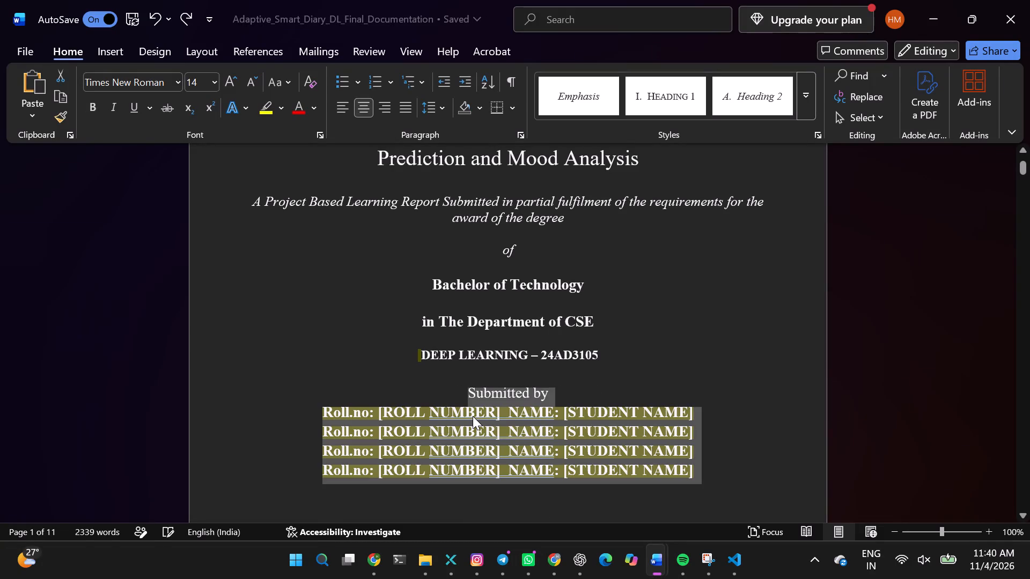
click(573, 398)
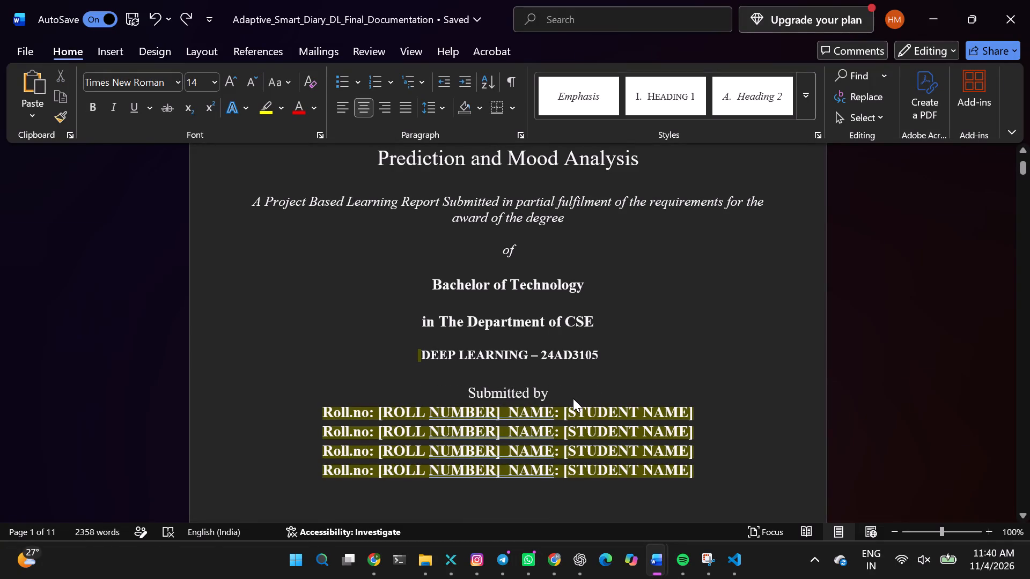
key(Return)
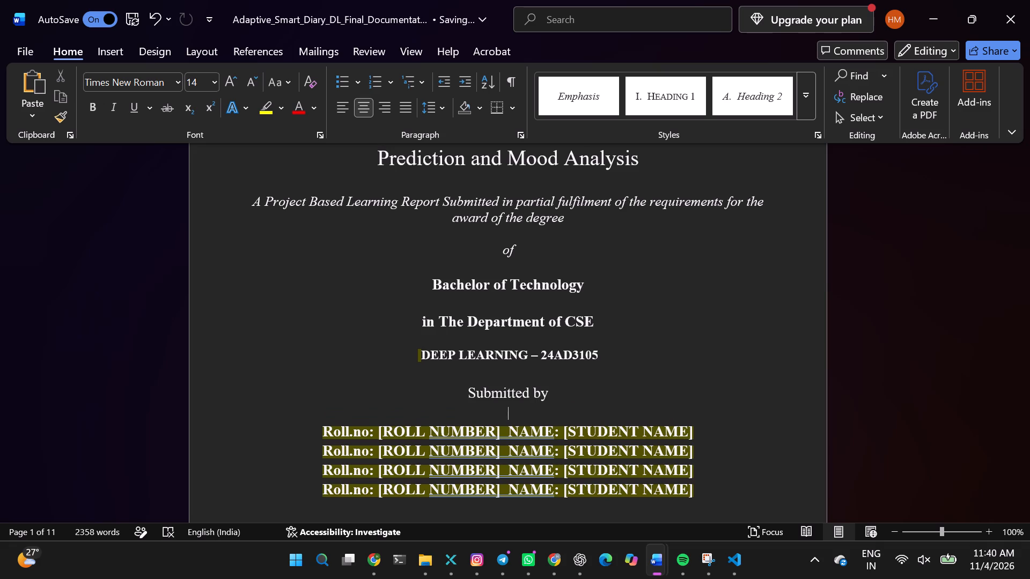
drag(709, 484, 476, 423)
click(706, 496)
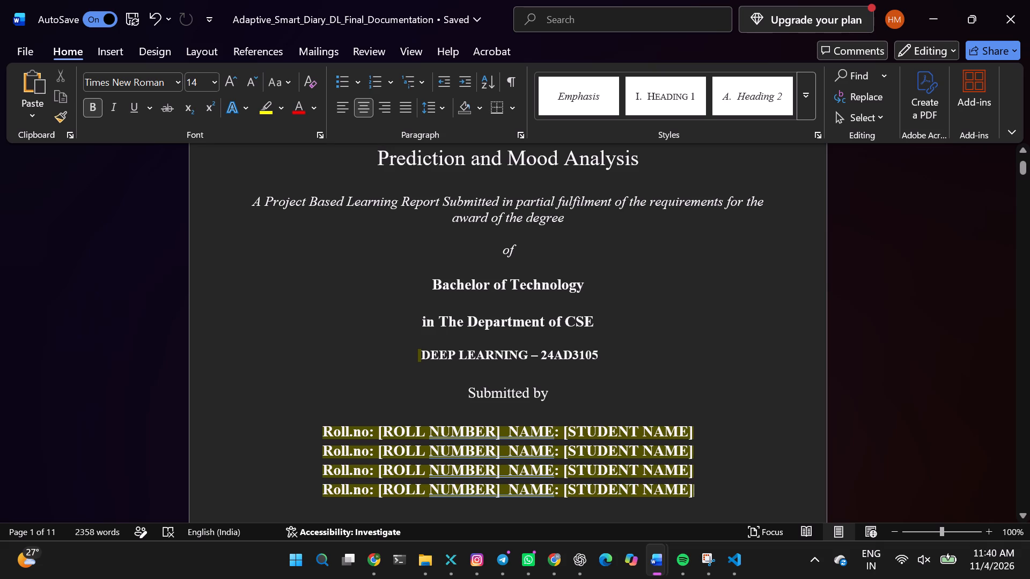
drag(700, 488, 318, 425)
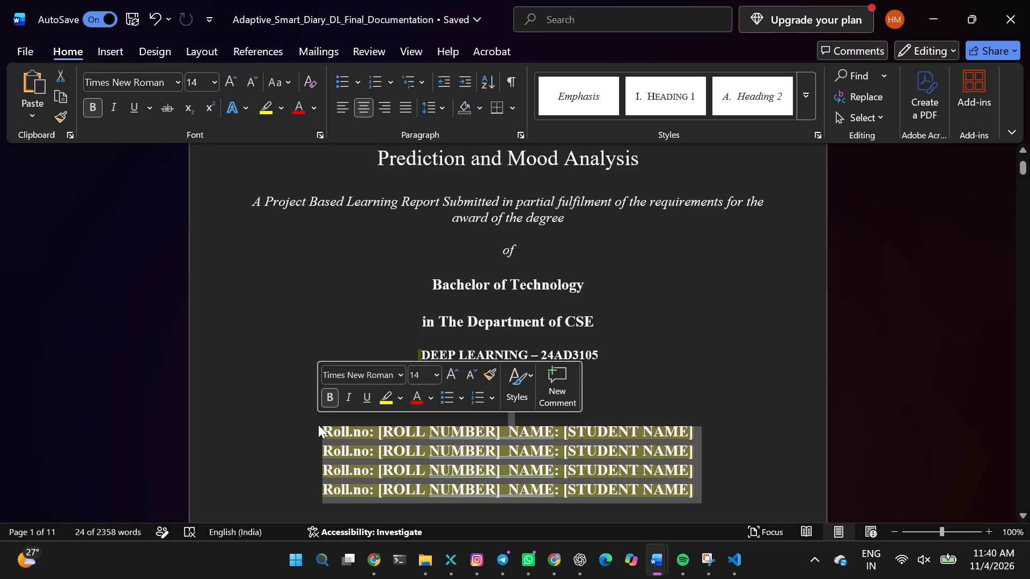
key(ctrl+v)
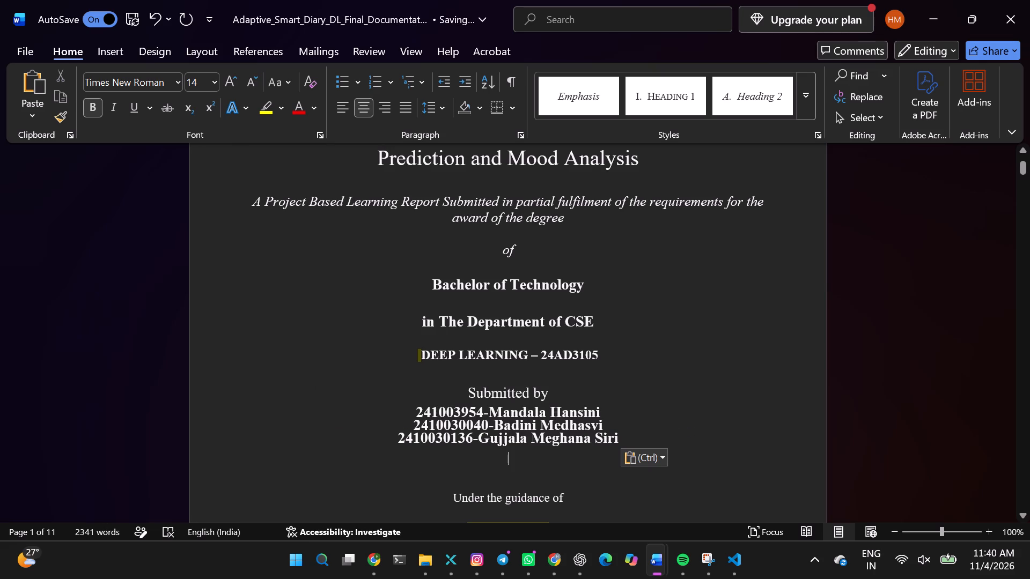
Insert a blank line below "Submitted by" and remove one blank line above "Under the guidance of".
click(558, 395)
key(Return)
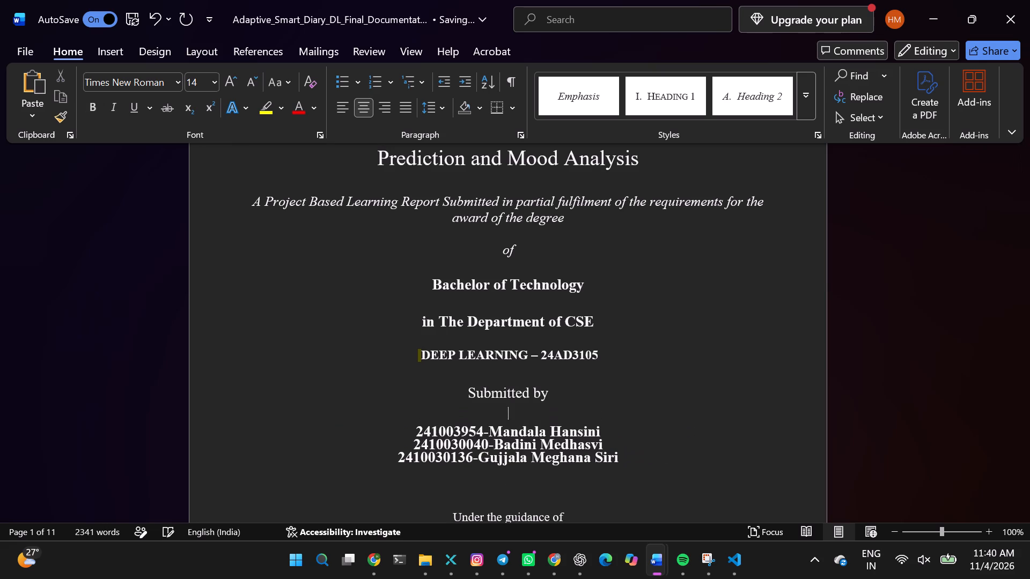
click(568, 493)
key(BackSpace)
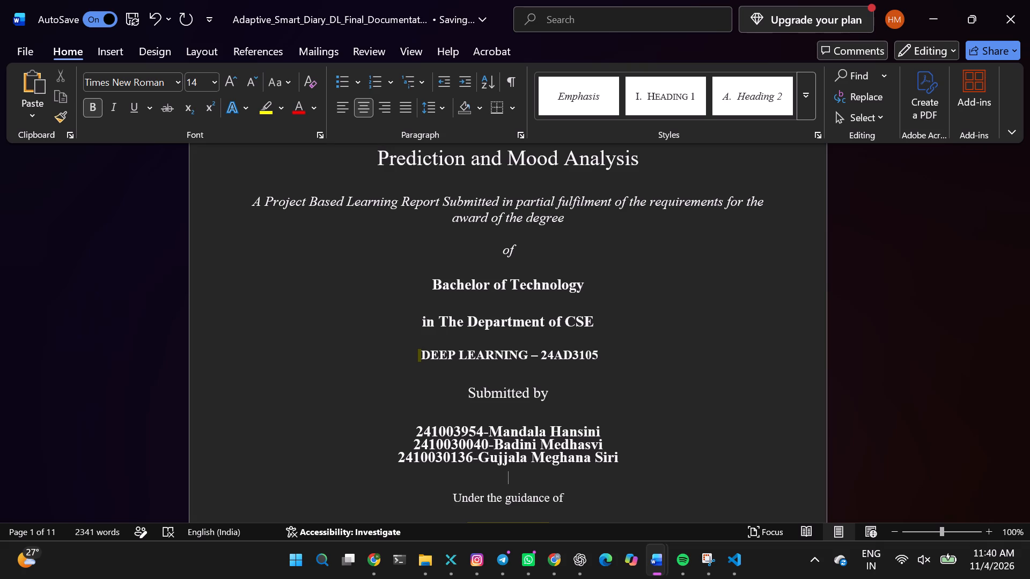
Switch to Chrome and copy the third name under Team of Instructors in the Deep Learning course handout.
scroll(568, 493, down, 1)
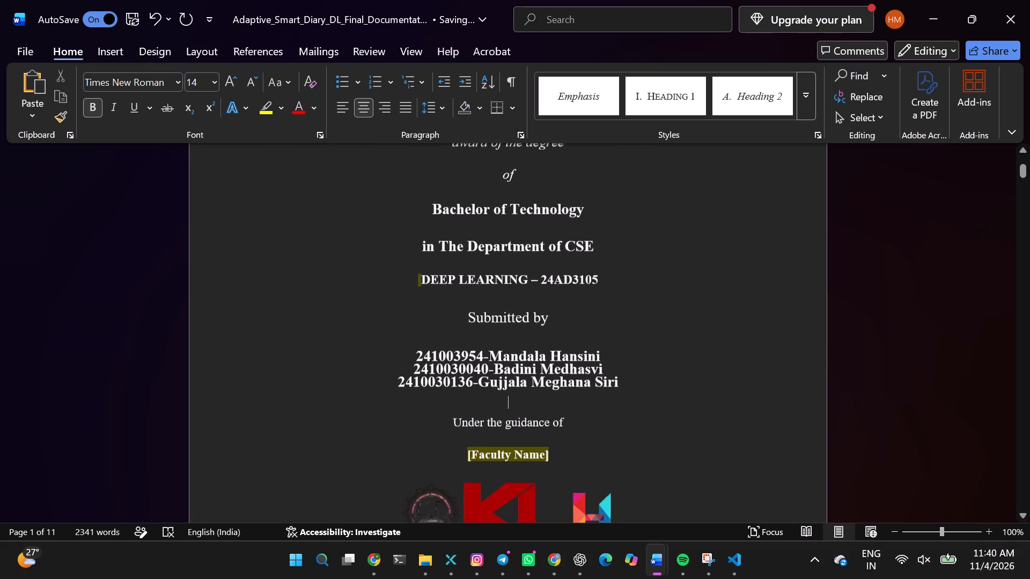
scroll(568, 493, down, 1)
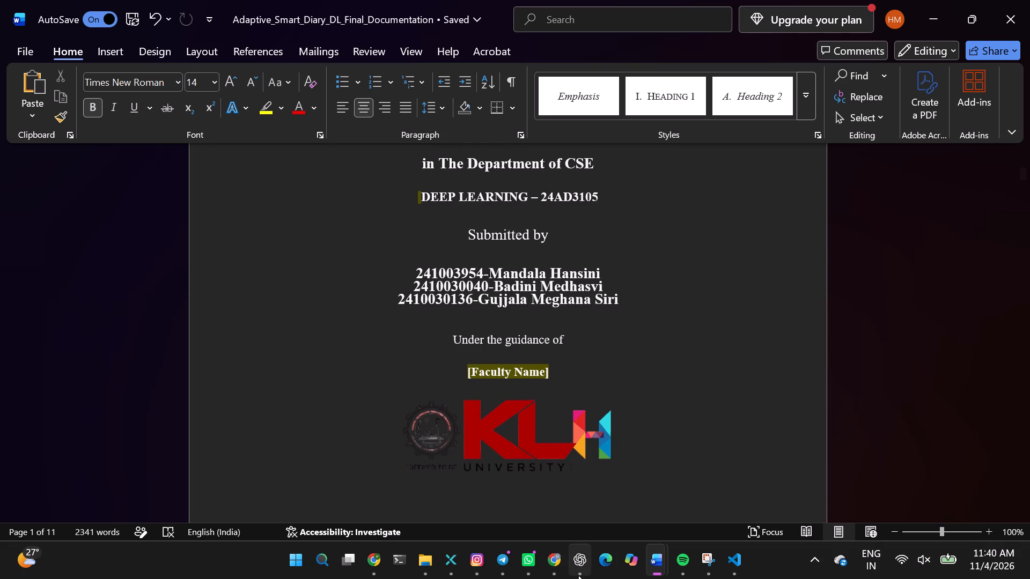
click(548, 559)
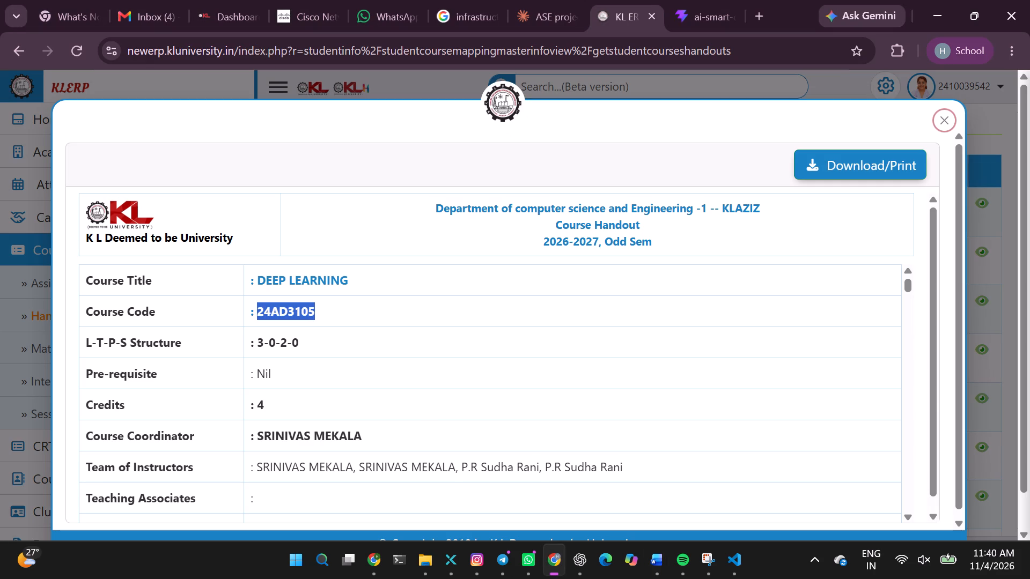
click(536, 469)
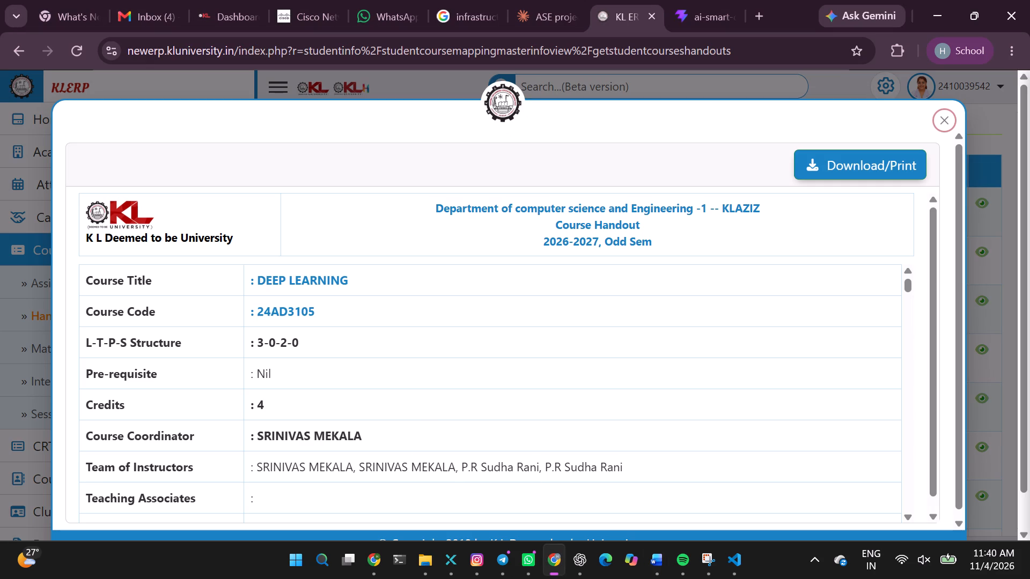
drag(536, 469, 511, 464)
drag(511, 464, 465, 472)
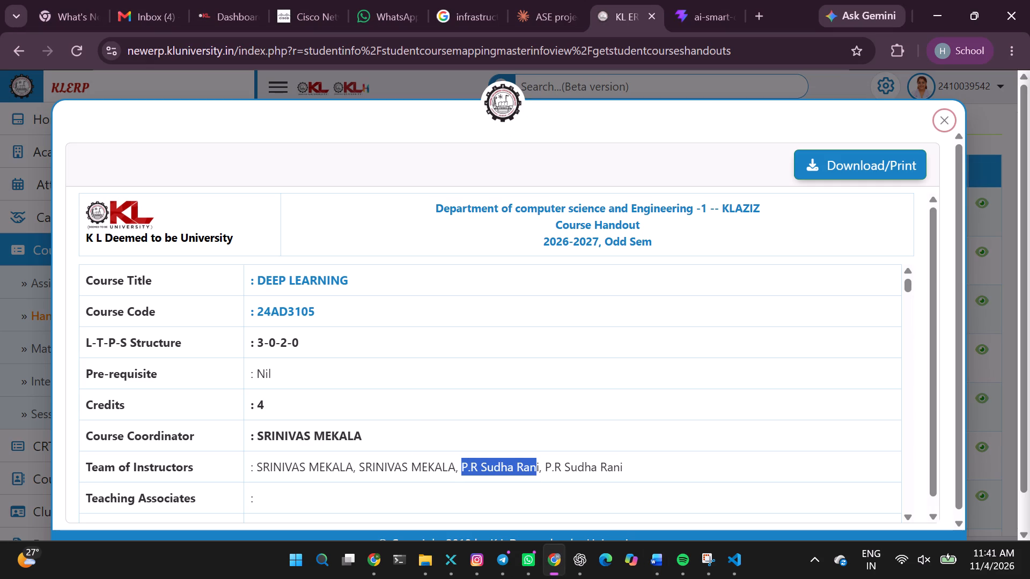
key(ctrl+c)
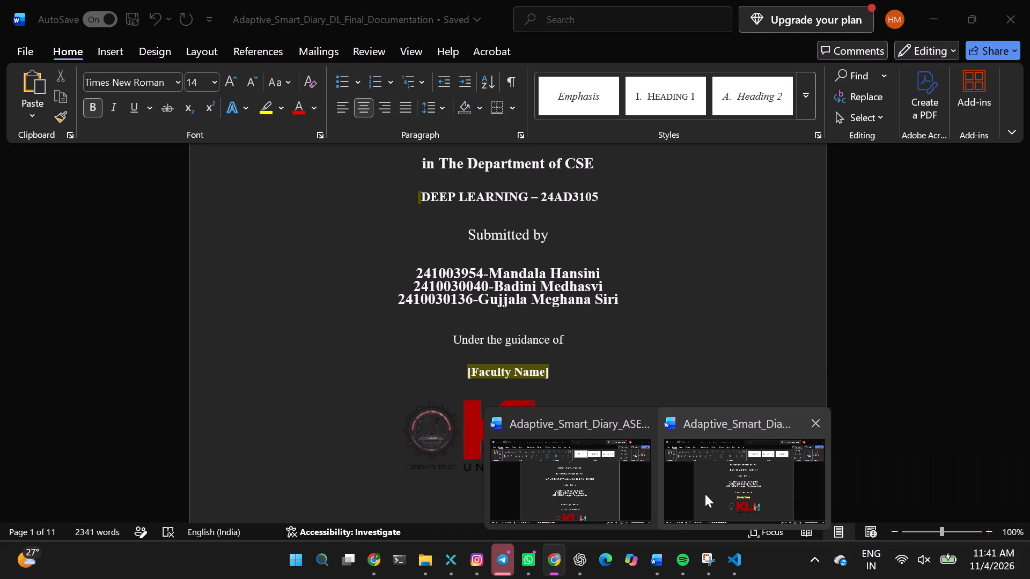
Return to the Deep Learning report in Word and replace the [Faculty Name] placeholder with the copied instructor name, followed by a line break.
click(705, 494)
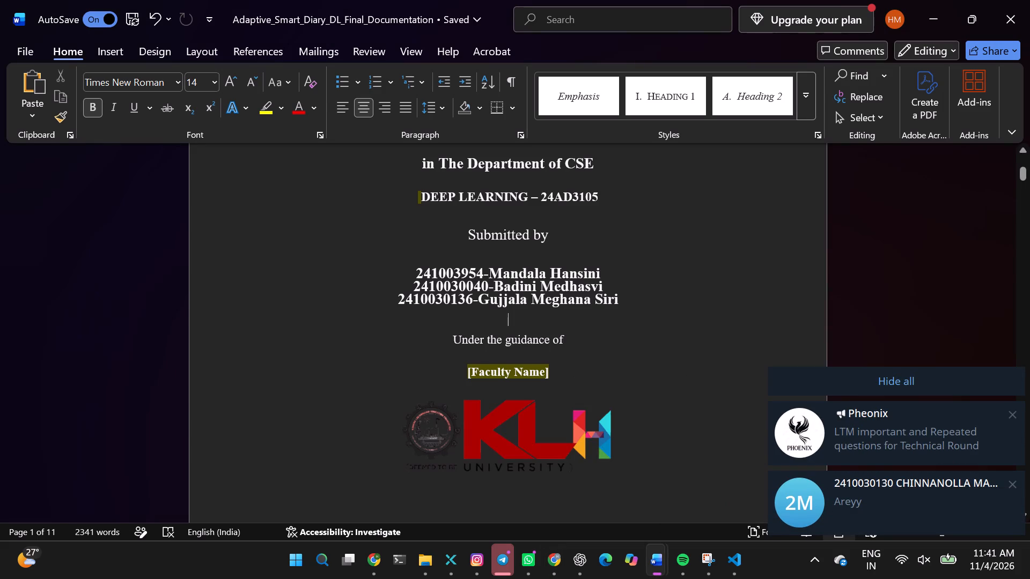
drag(552, 369, 469, 374)
key(ctrl+v)
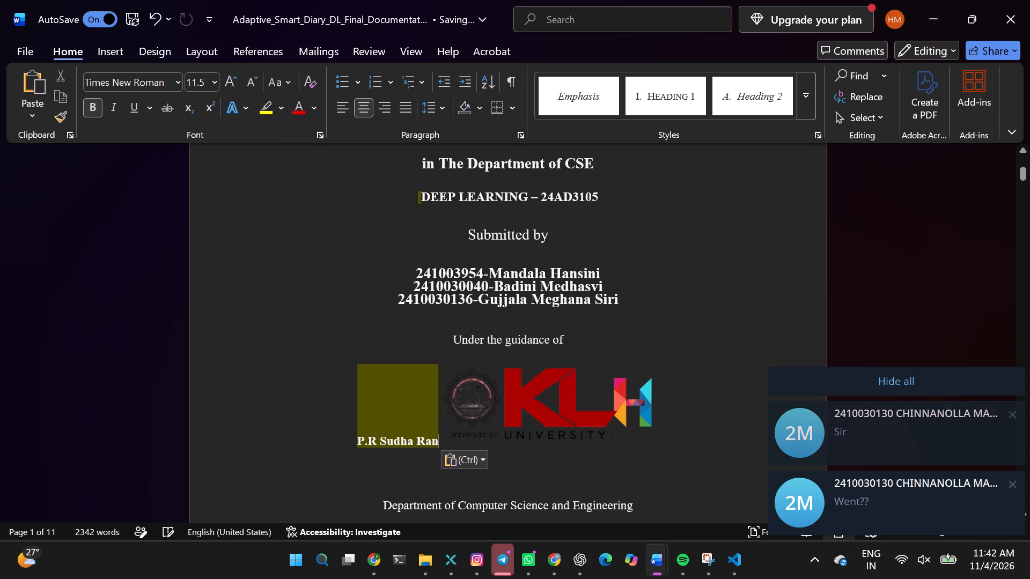
key(Return)
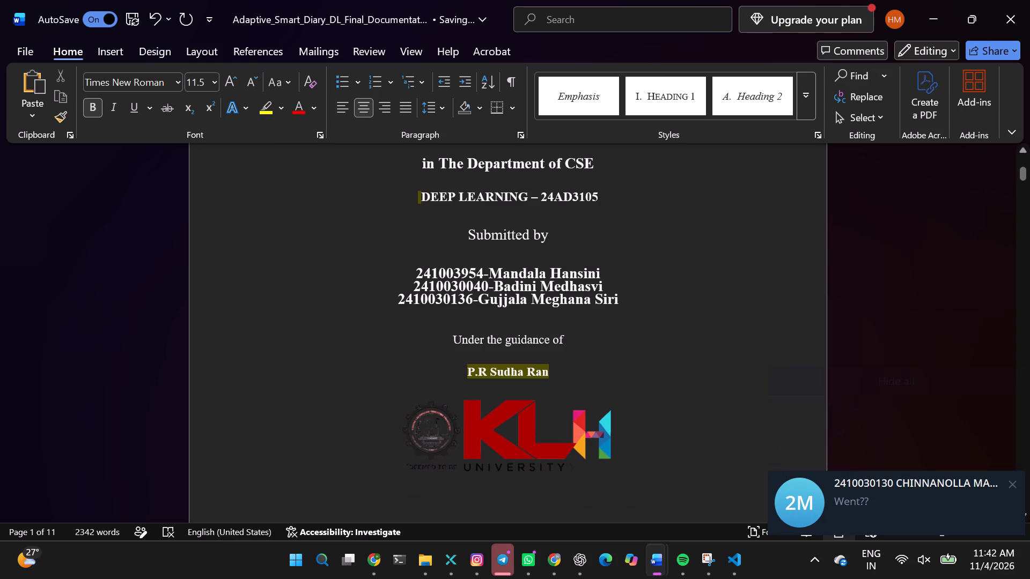
Remove the yellow highlight from the faculty name under "Under the guidance of".
click(562, 359)
click(558, 372)
drag(558, 372, 466, 375)
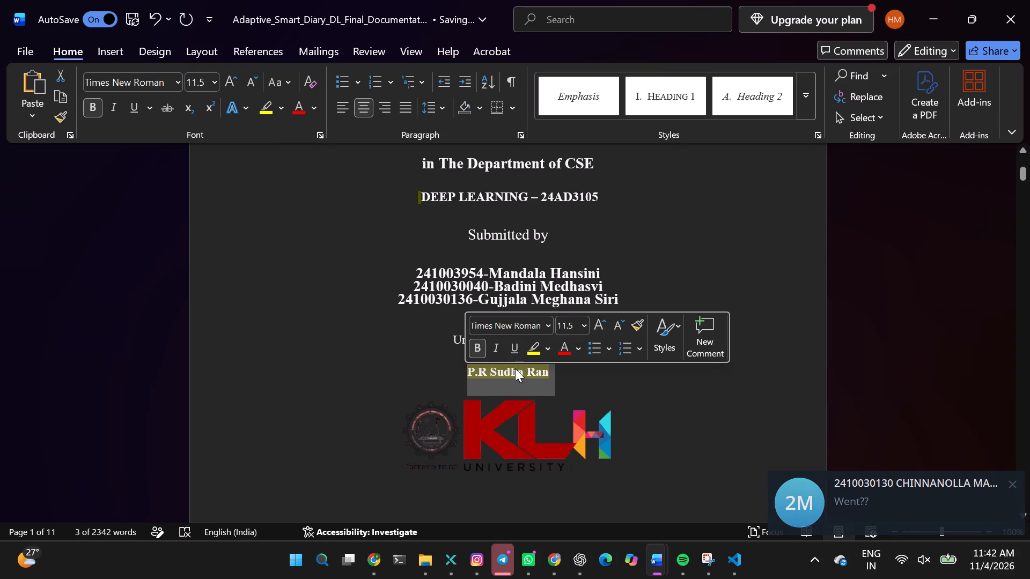
click(526, 353)
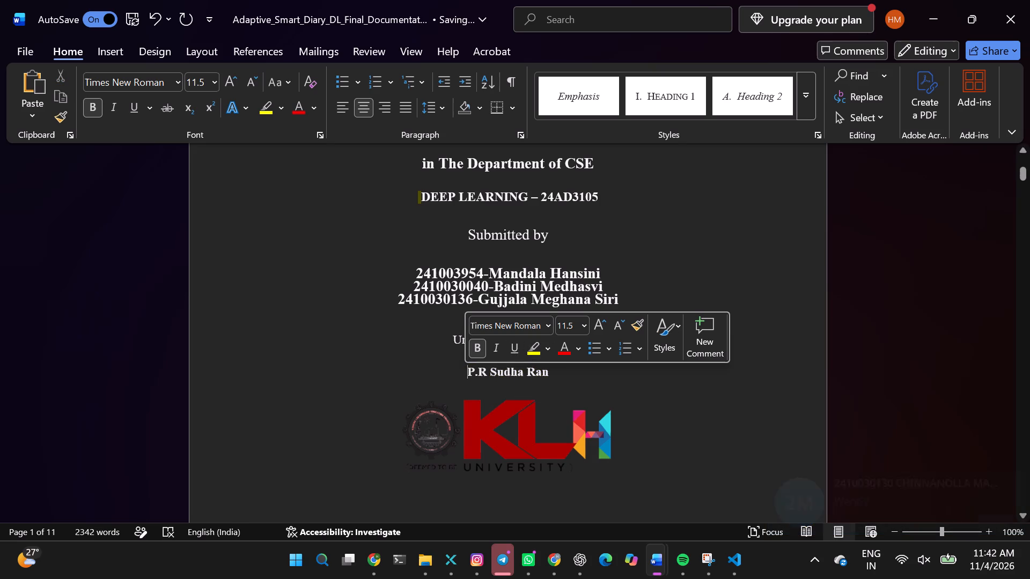
Add the missing final letter "i" to the end of the faculty name.
click(548, 374)
key(i)
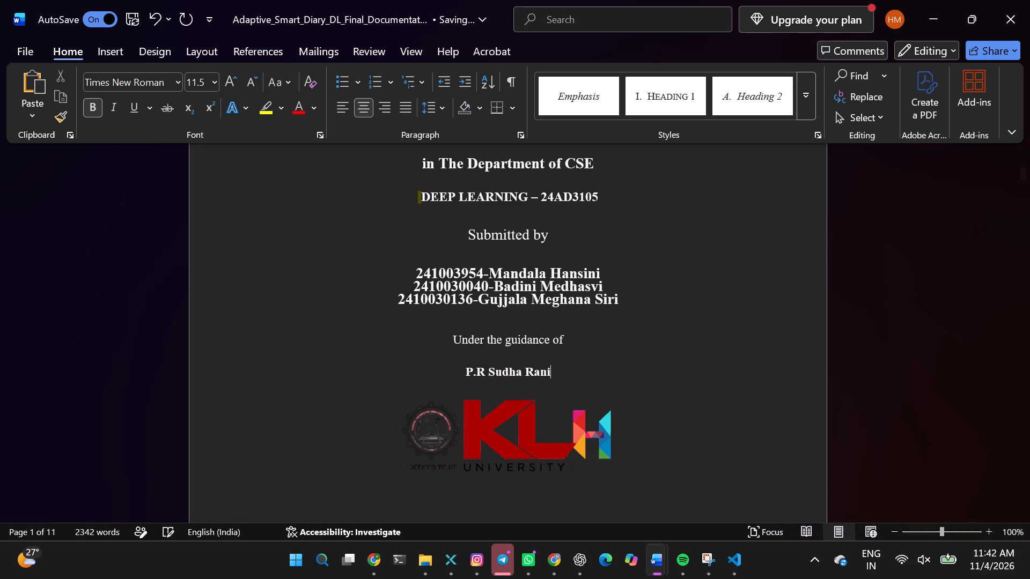
click(657, 392)
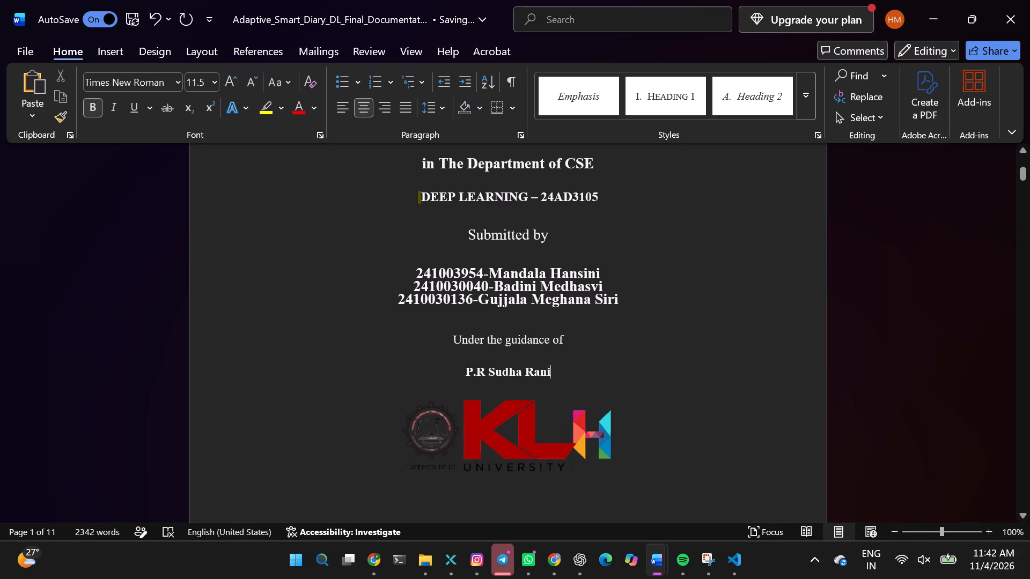
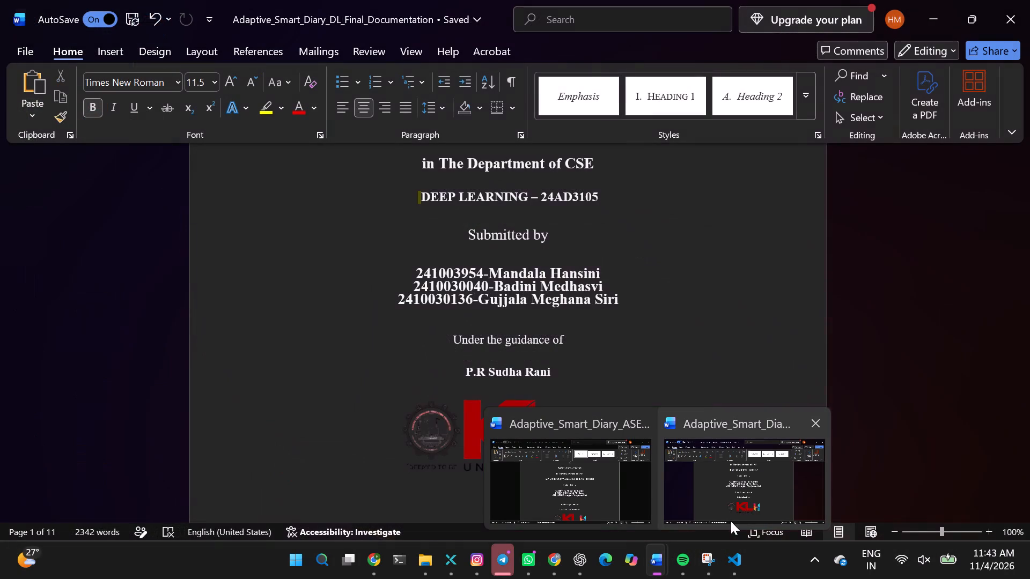
Read through the Deep Learning report from the title page to the emotion labels table and data preprocessing section.
click(663, 352)
scroll(663, 352, down, 2)
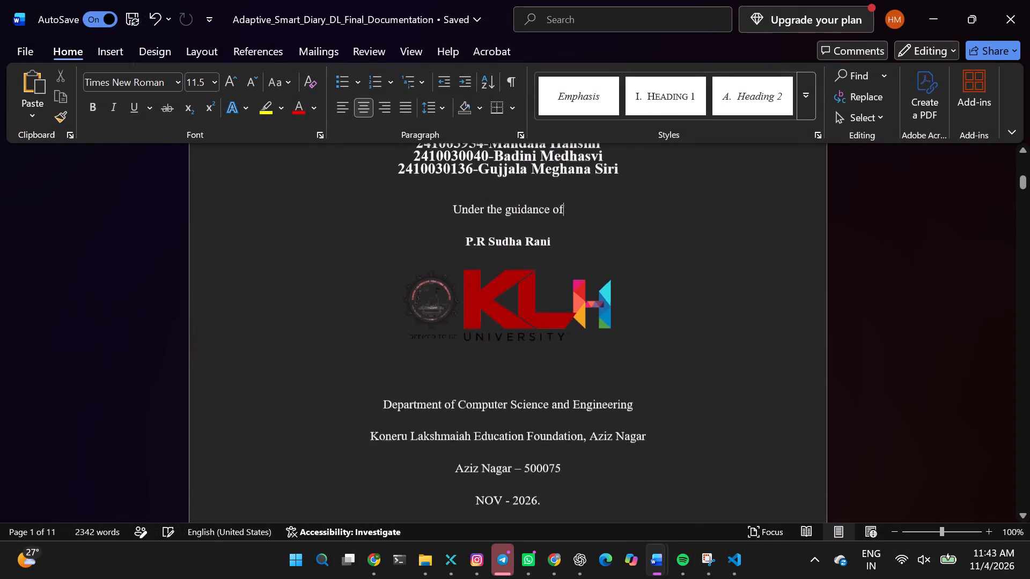
scroll(663, 352, down, 4)
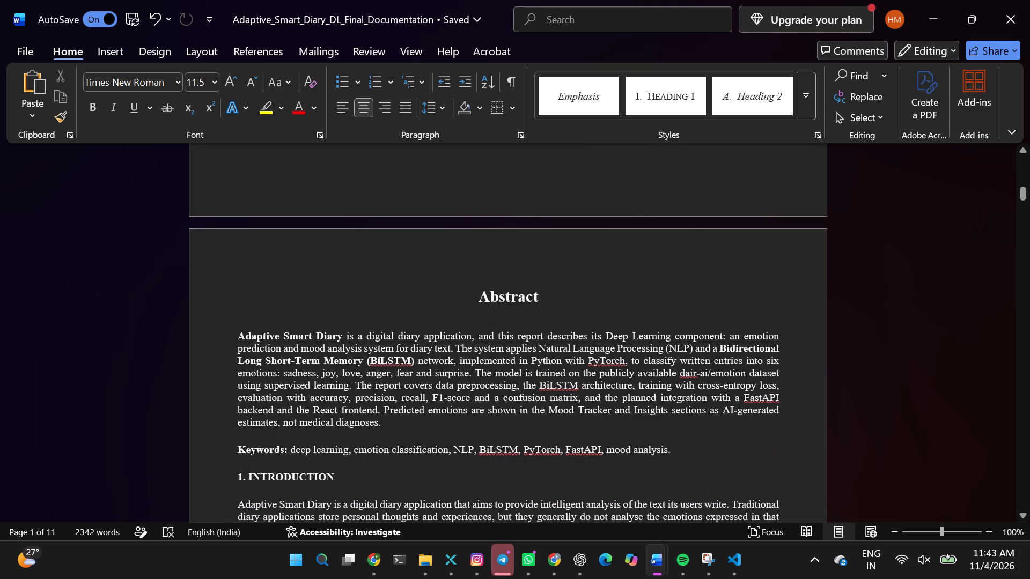
scroll(663, 352, down, 1)
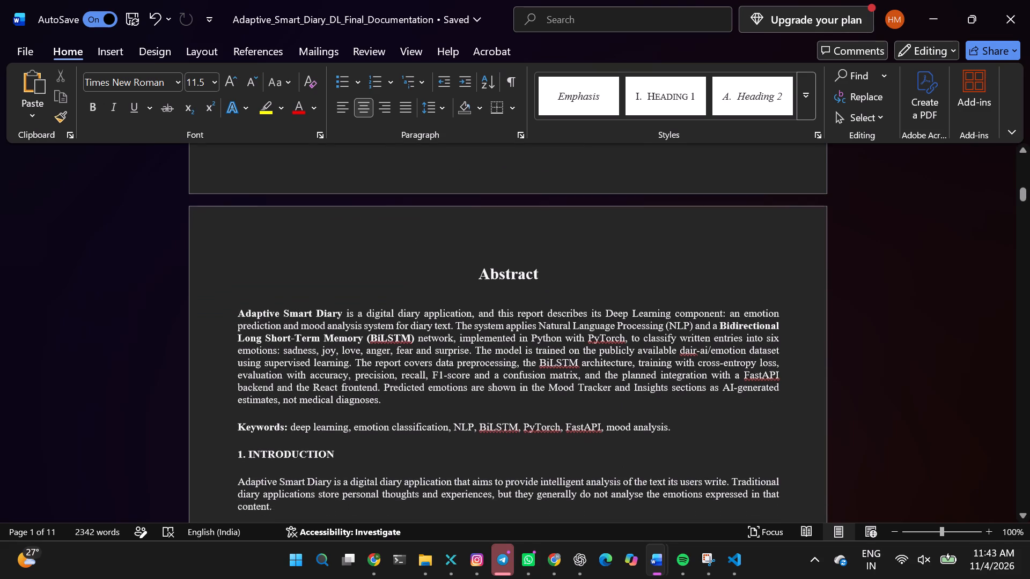
scroll(663, 352, down, 4)
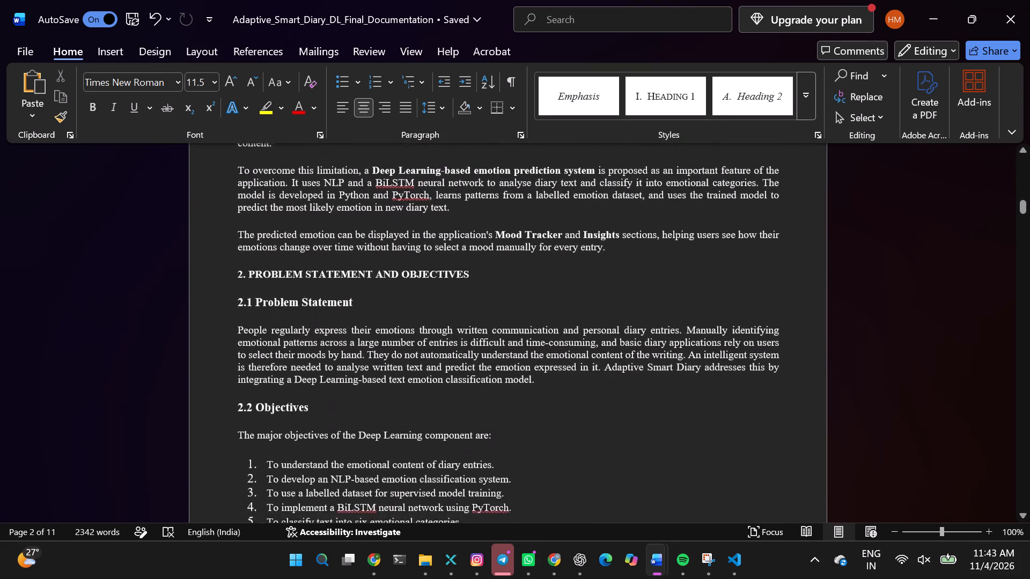
scroll(663, 352, down, 1)
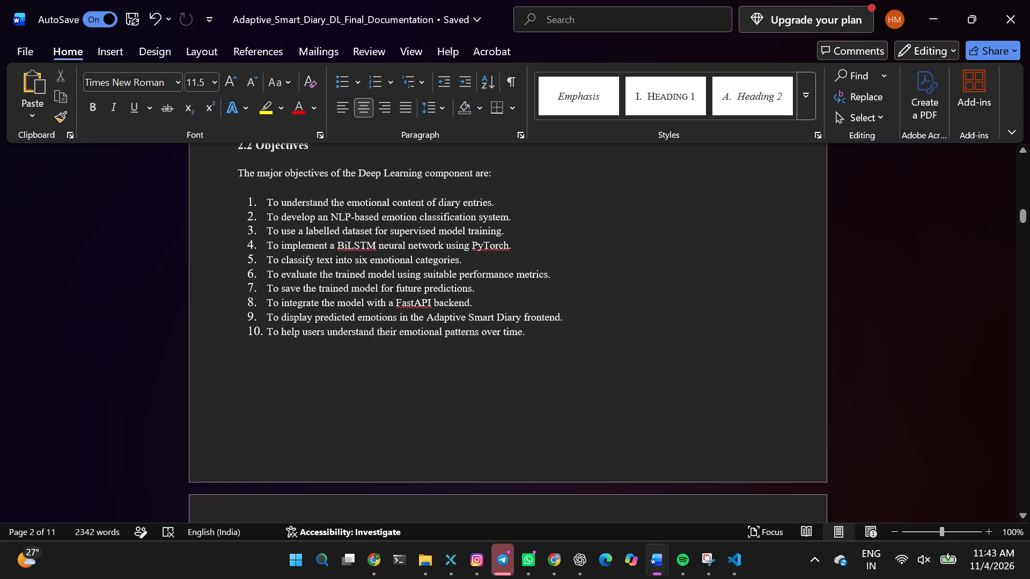
scroll(664, 345, down, 2)
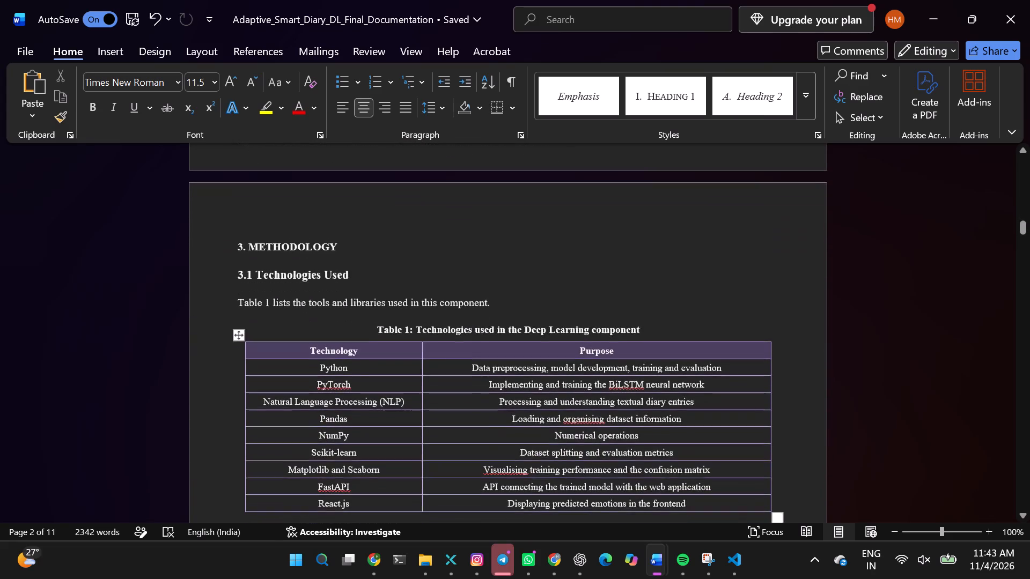
scroll(664, 345, down, 1)
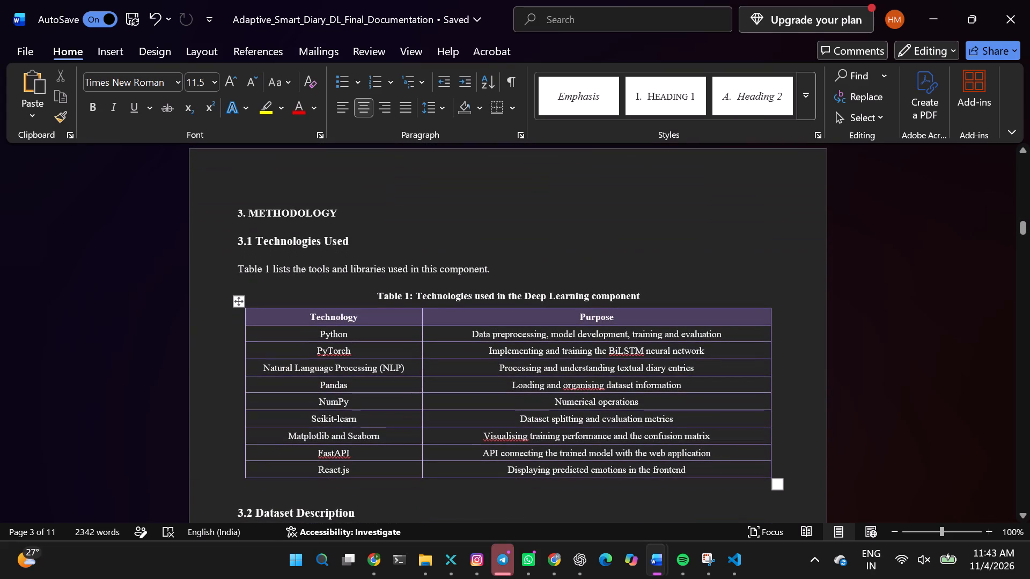
scroll(664, 345, down, 3)
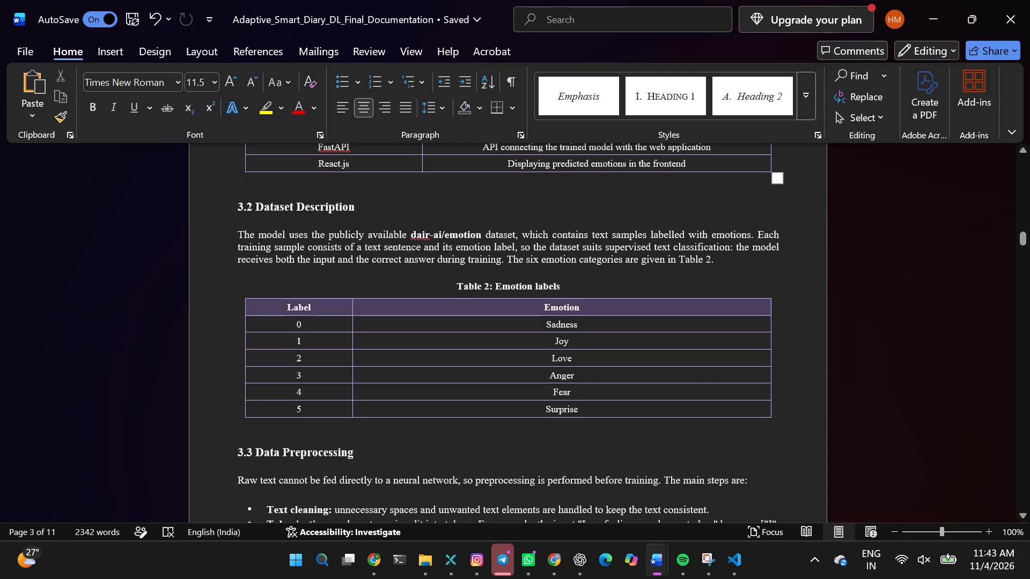
scroll(664, 345, down, 1)
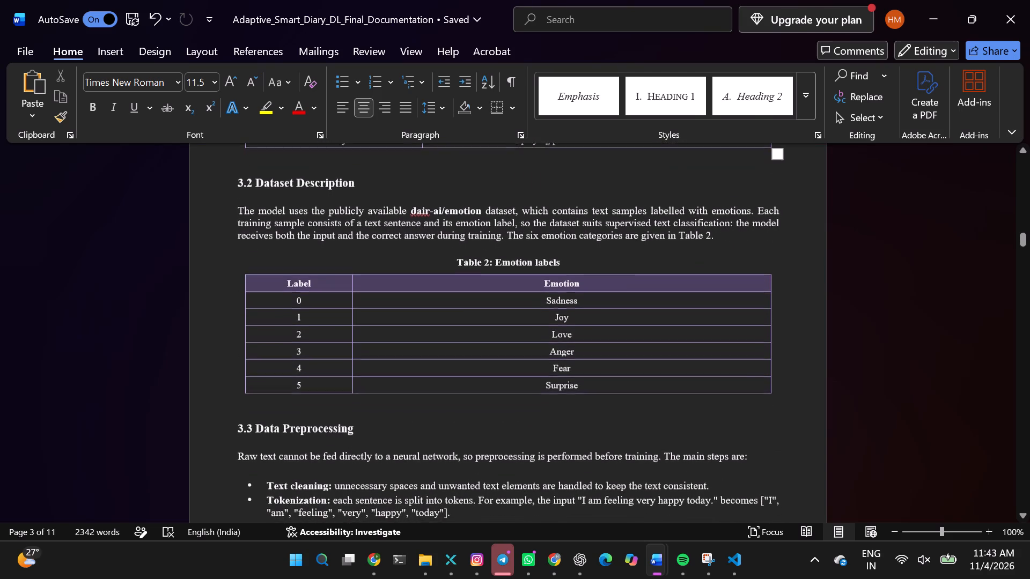
scroll(664, 345, down, 2)
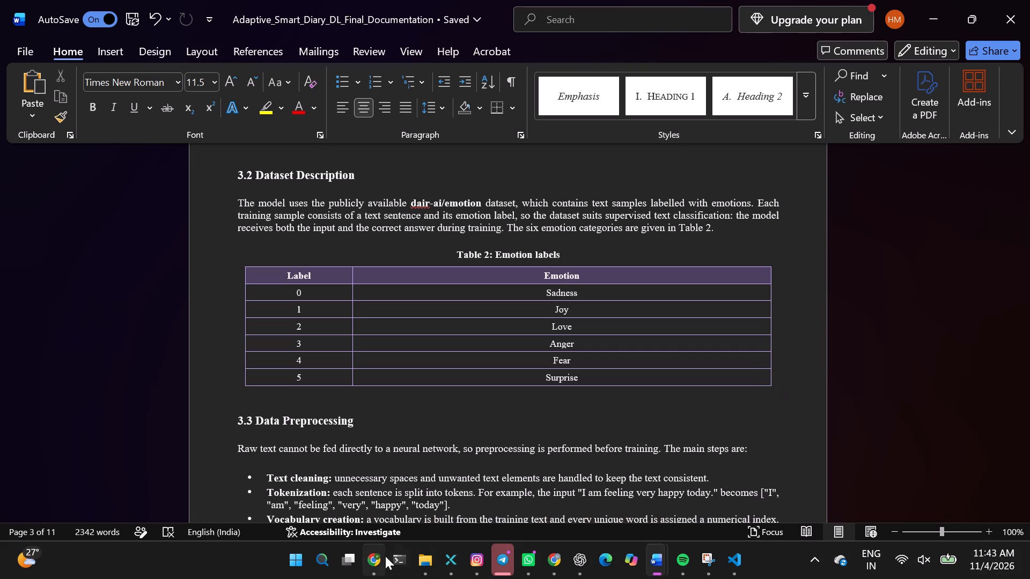
Switch to the AI Smart Diary site in Chrome, place it side by side with Word, and show the Mood Tracker's Mood Distribution.
click(366, 517)
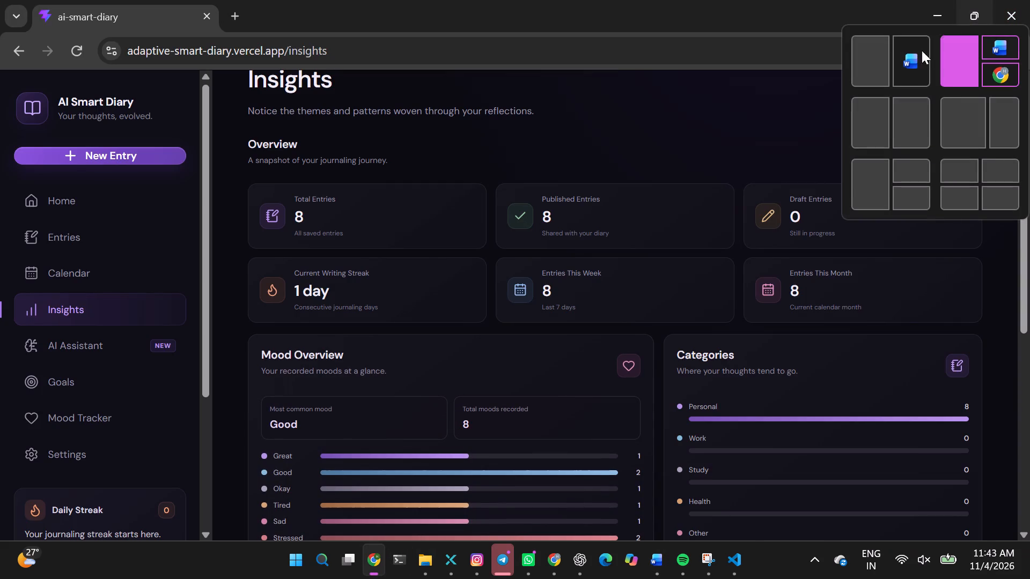
click(873, 51)
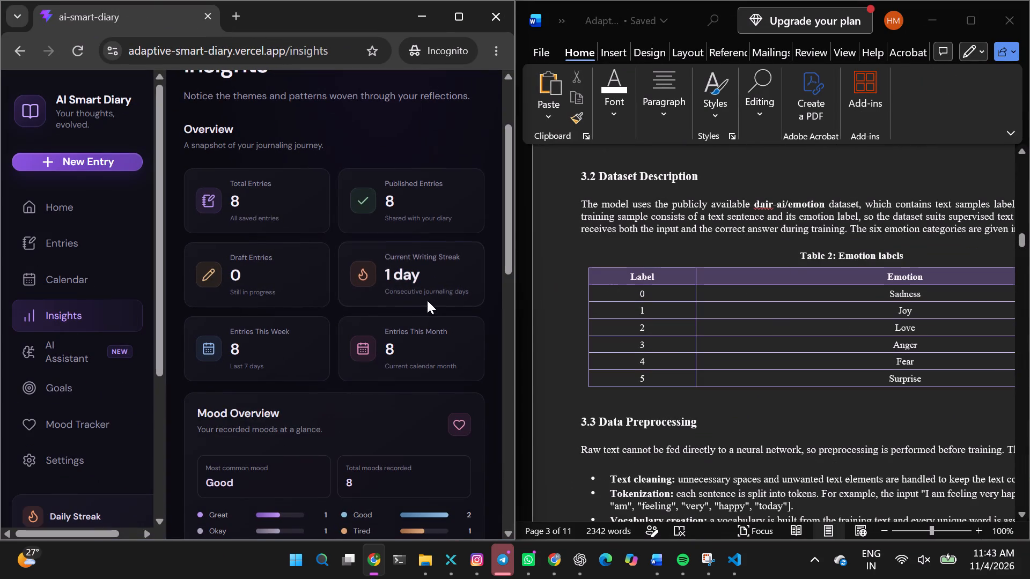
click(88, 417)
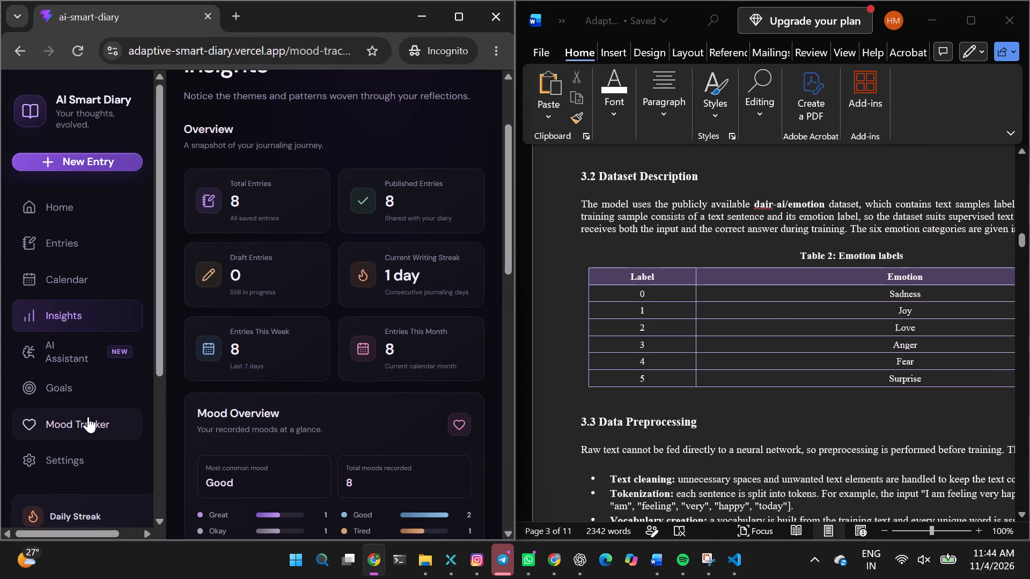
scroll(351, 414, down, 1)
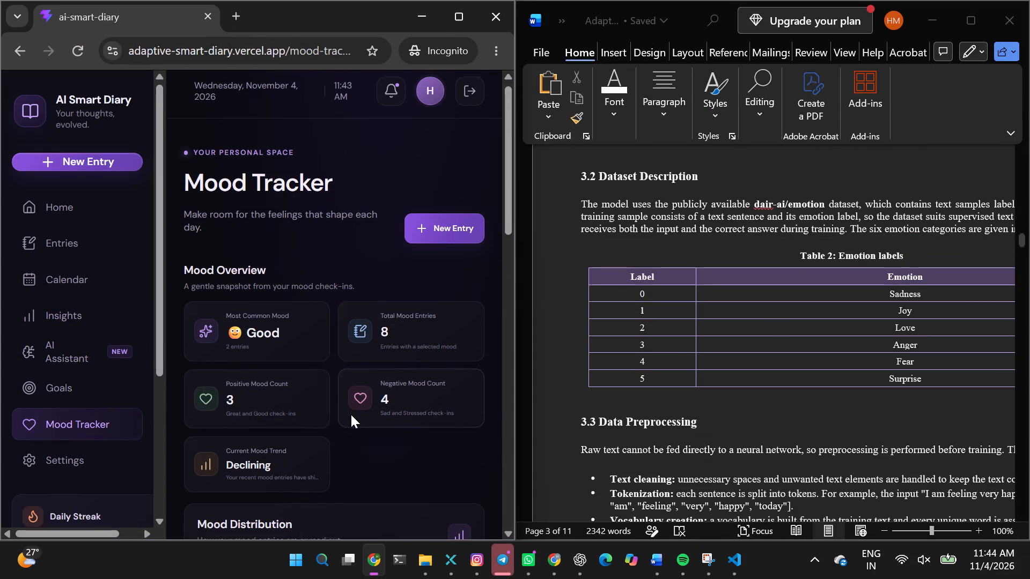
scroll(351, 414, down, 3)
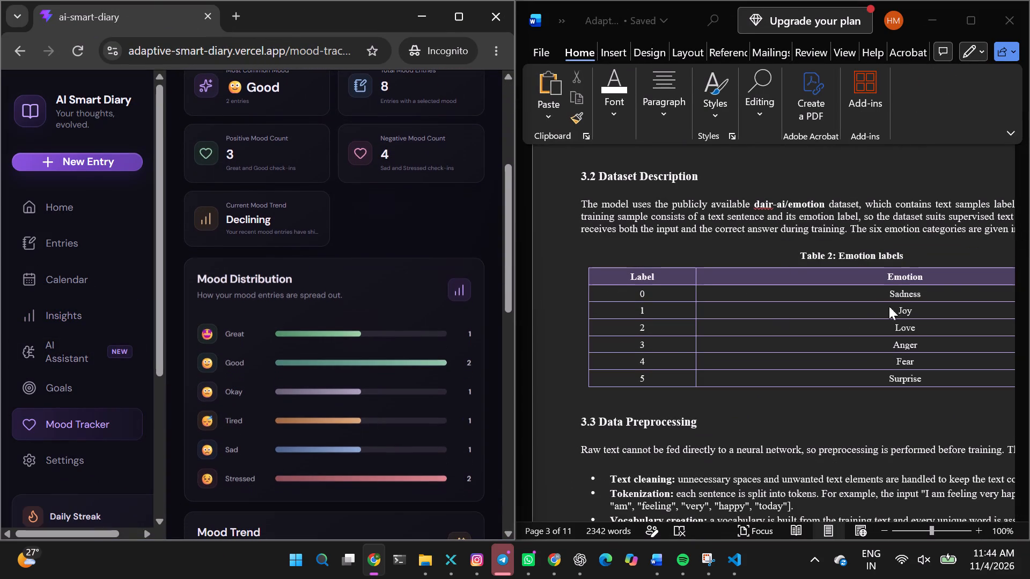
In Word's Table 2: Emotion labels, replace the emotion for label 0 with "Stressed".
click(930, 292)
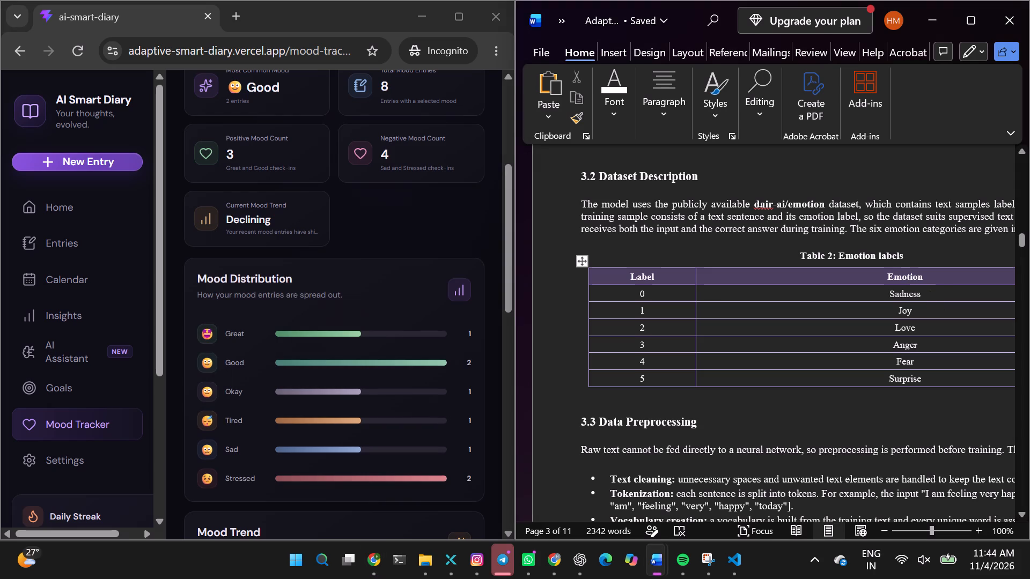
click(930, 292)
key(BackSpace)
key(BackSpace)
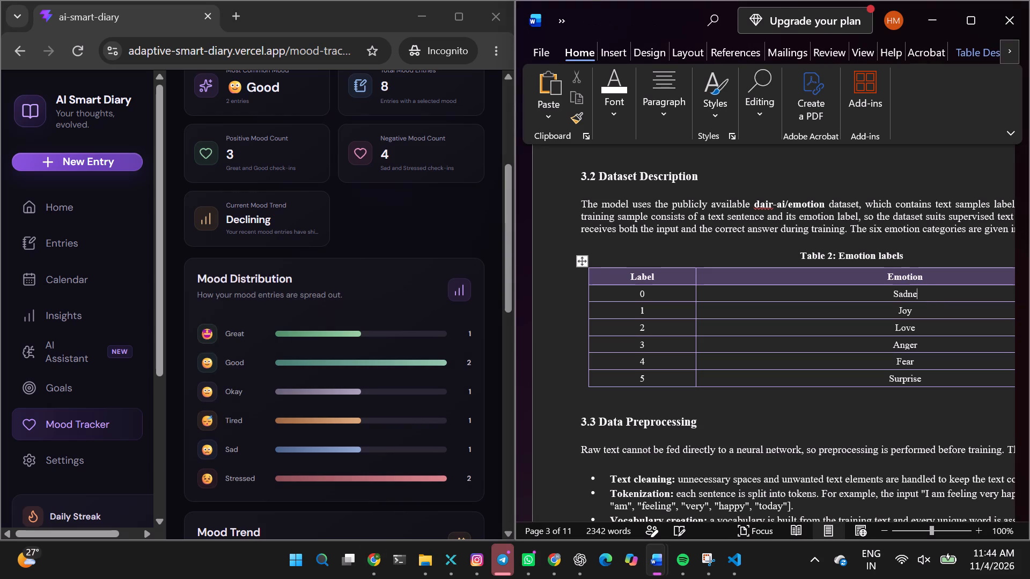
key(BackSpace)
key(BackSpace)
key(BackSpace)
key(BackSpace)
text(tressed)
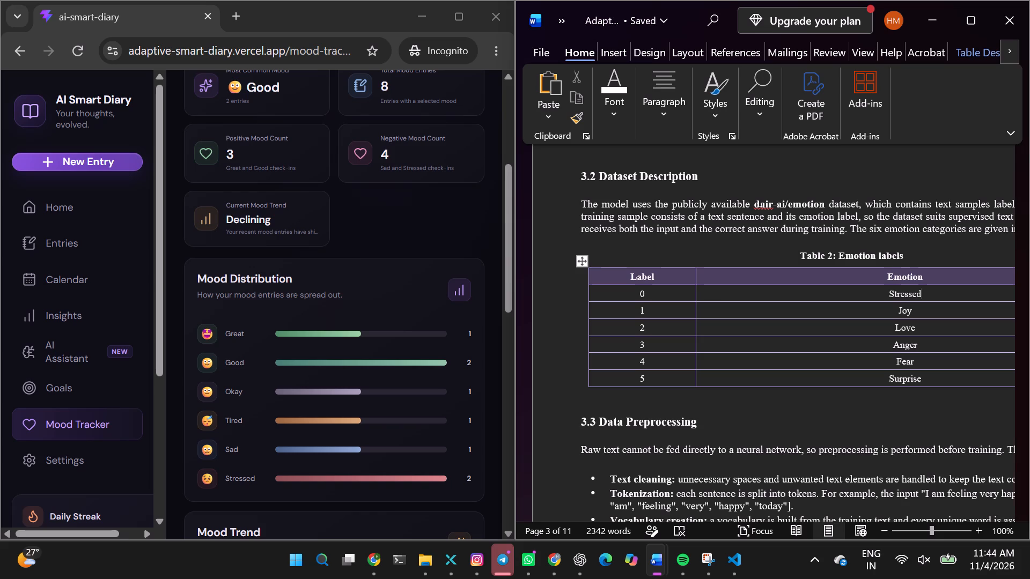
Change the dataset name in section 3.2 Dataset Description to "dairy-ai/emotion".
click(784, 205)
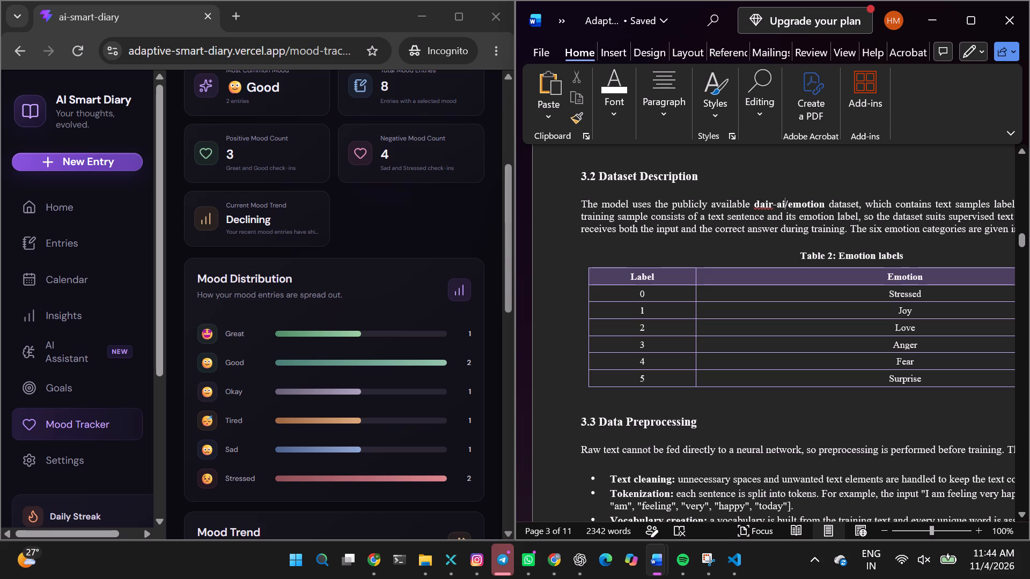
click(772, 203)
key(y)
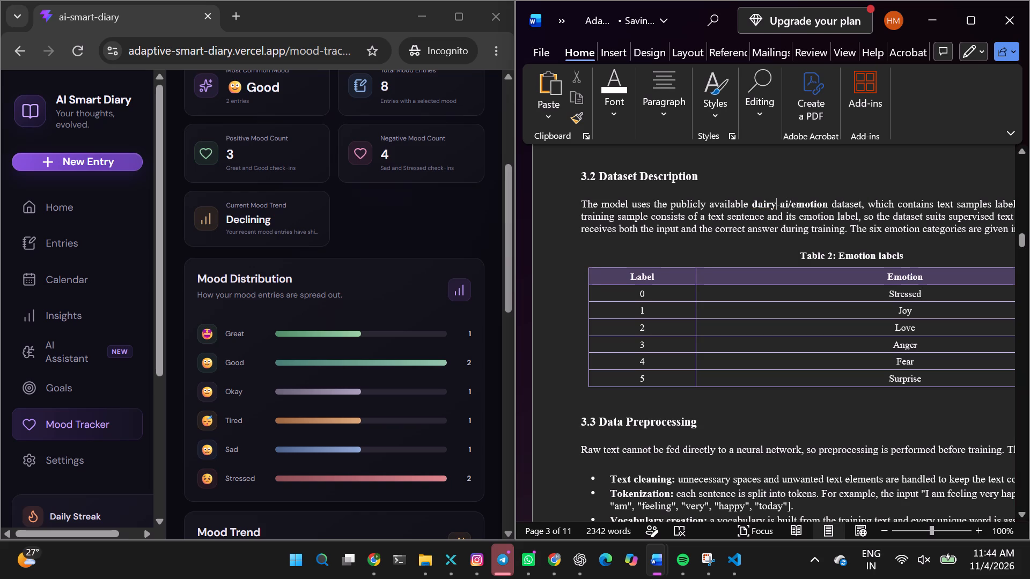
Correct the flagged word in the Pandas row of Table 1 to the suggested spelling "organizing".
scroll(839, 221, up, 1)
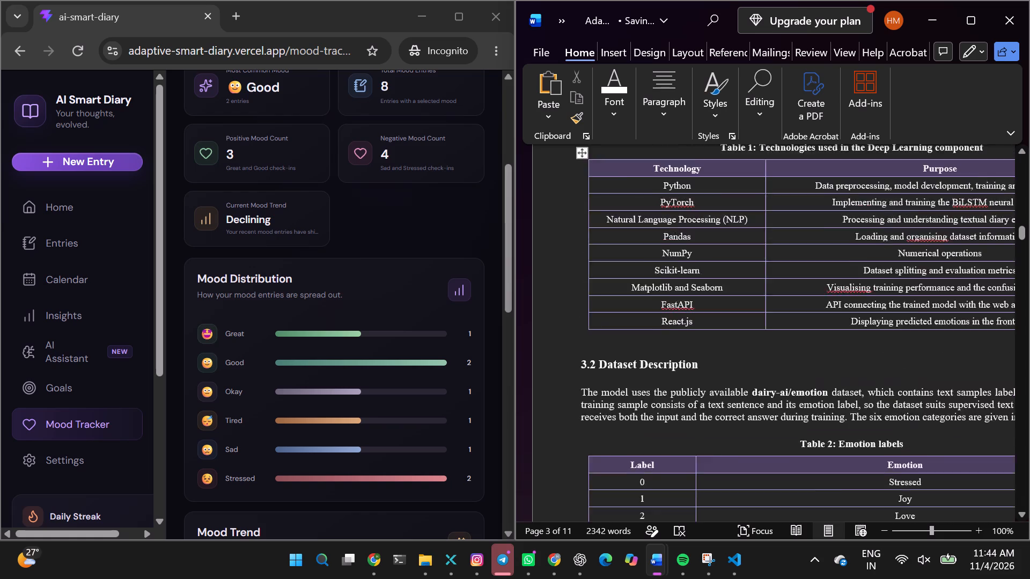
scroll(839, 221, up, 2)
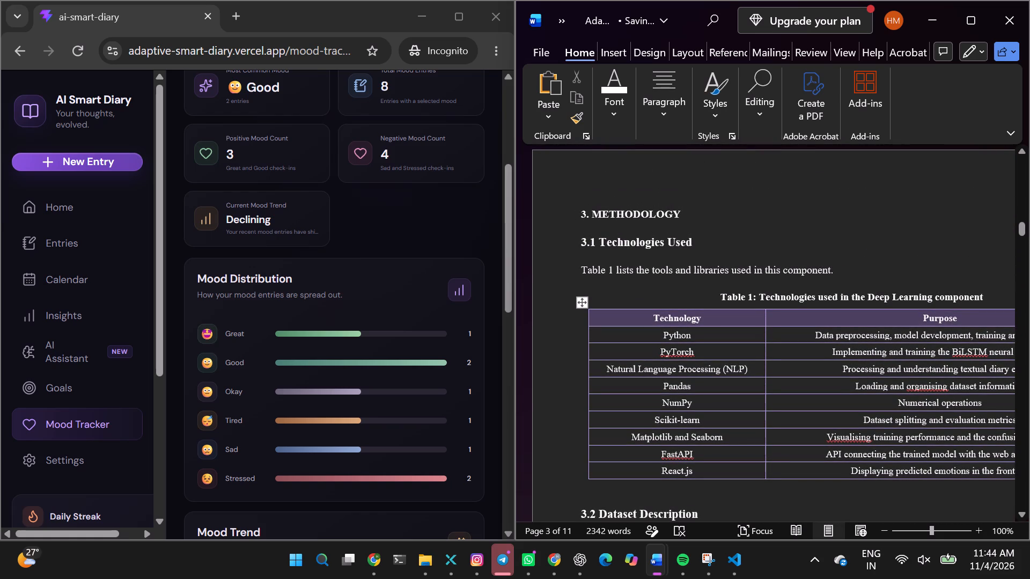
click(925, 387)
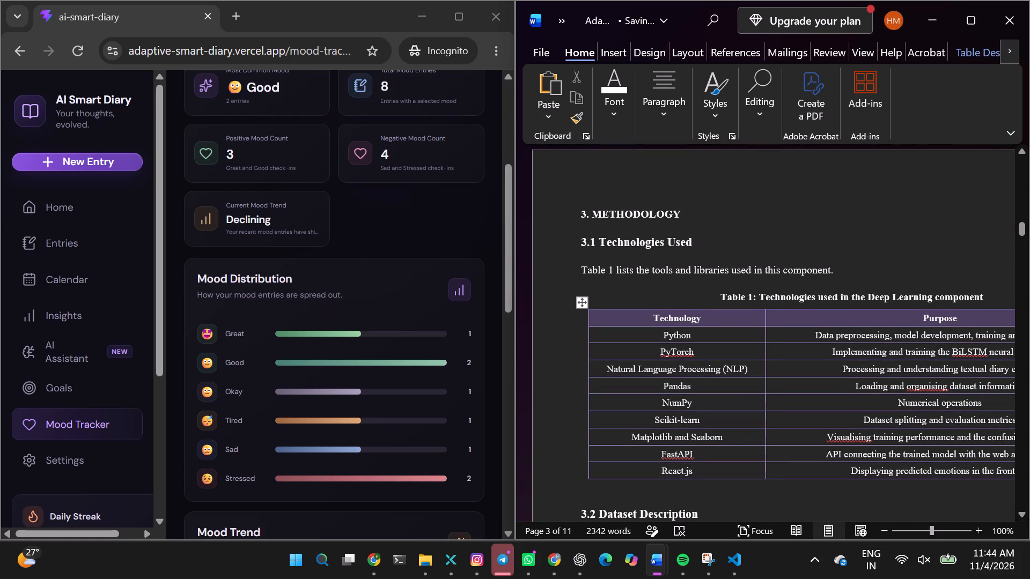
right_click(925, 387)
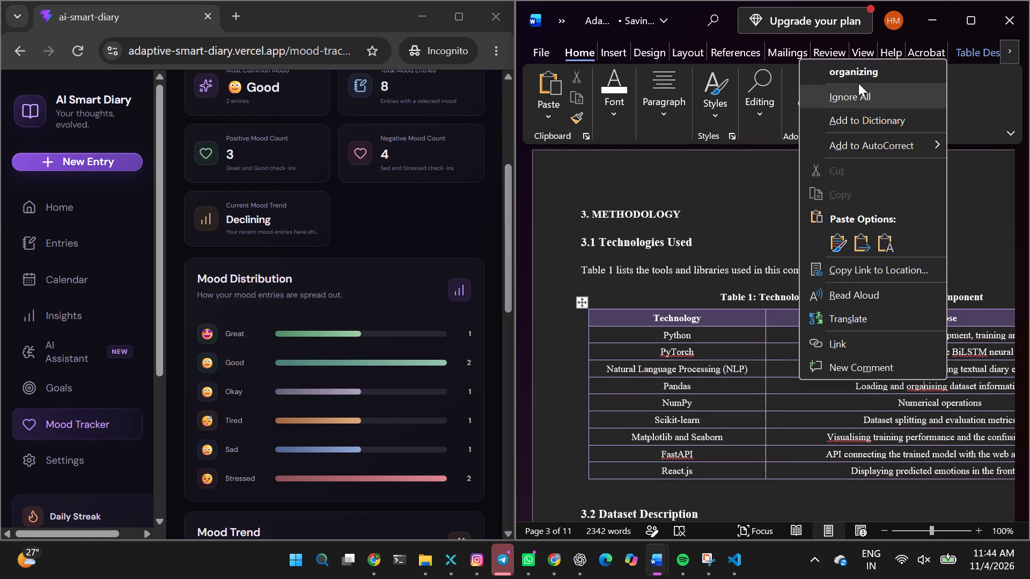
click(855, 76)
Review the report's methodology from the Table 2 emotion labels through data preprocessing to the model layers in section 3.5.
scroll(835, 372, down, 2)
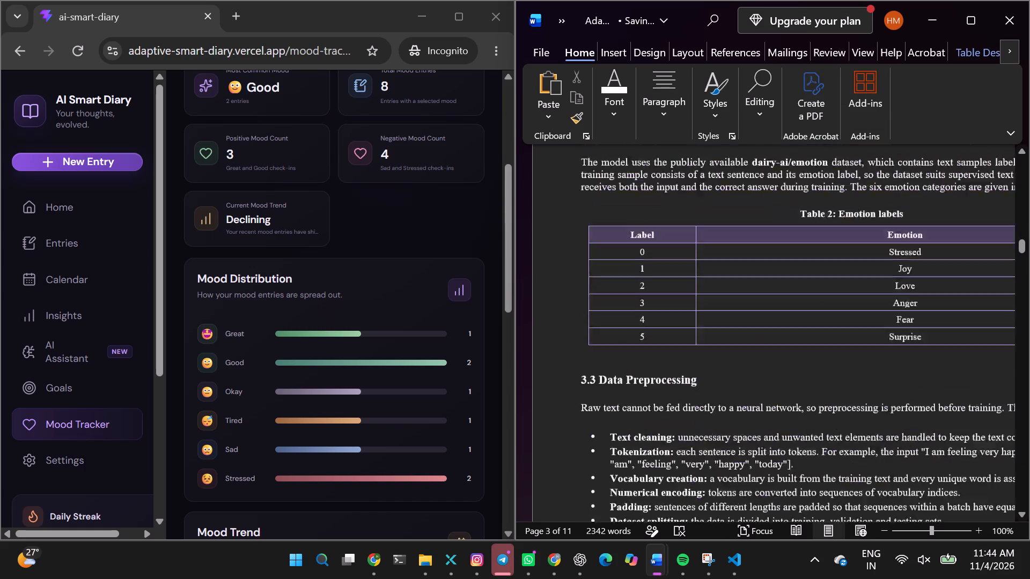
scroll(835, 372, down, 1)
scroll(835, 372, up, 1)
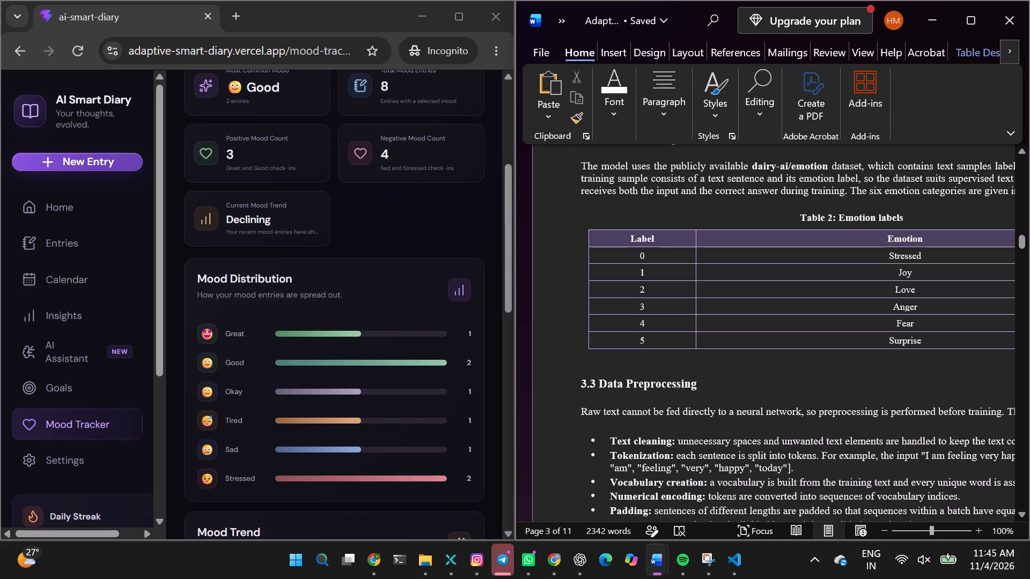
scroll(876, 425, left, 1)
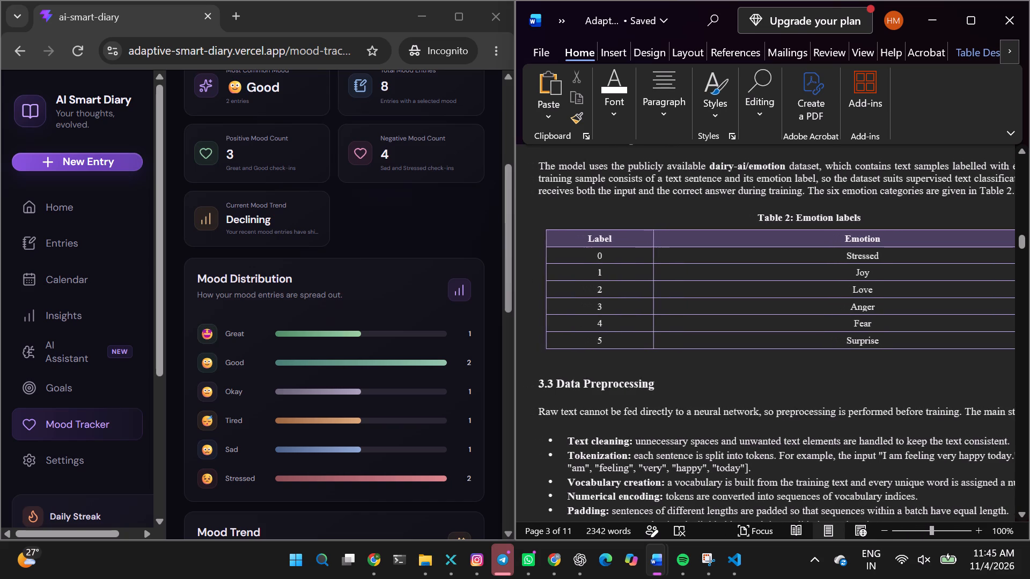
scroll(876, 425, left, 1)
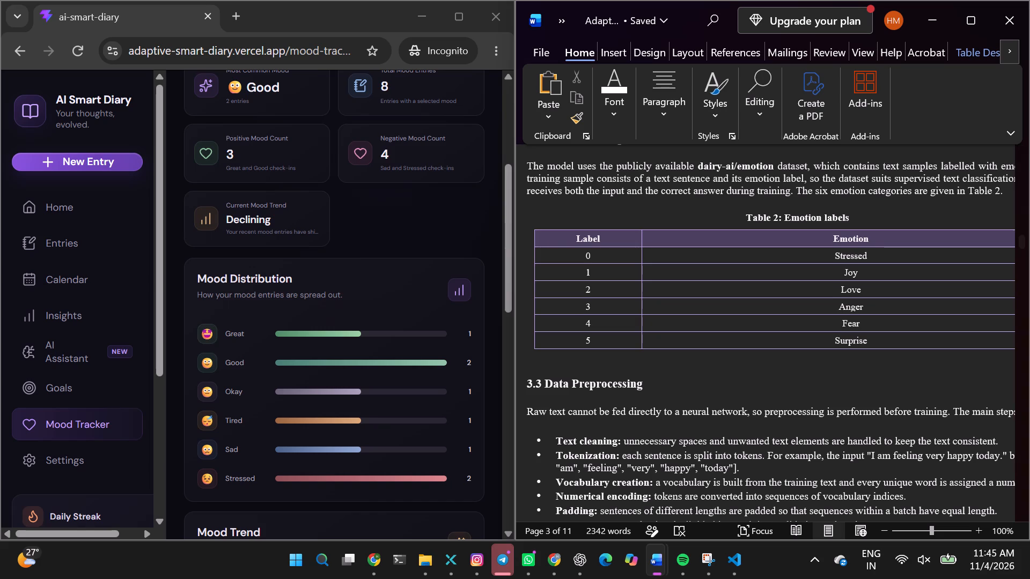
scroll(876, 425, down, 1)
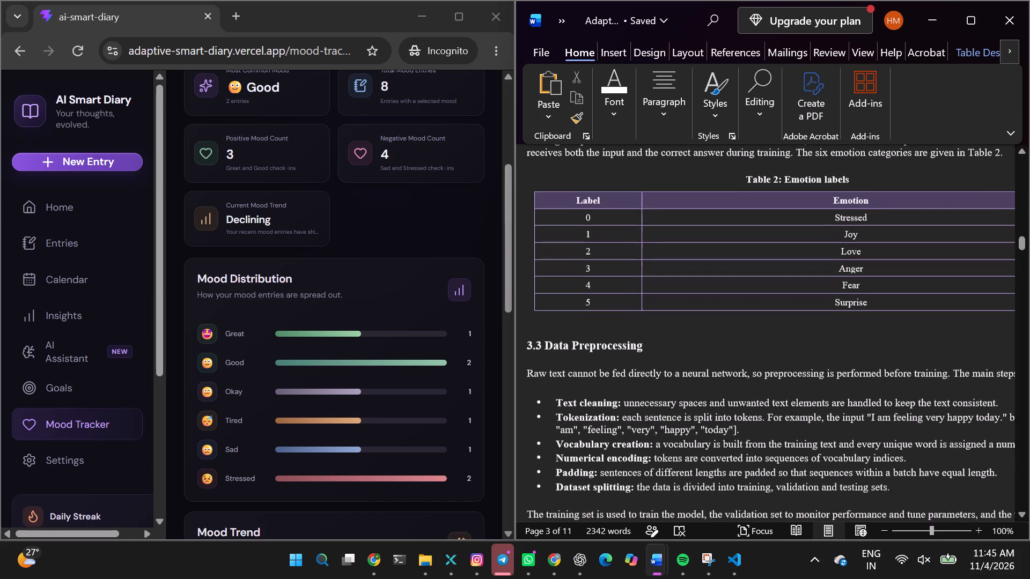
scroll(876, 425, down, 1)
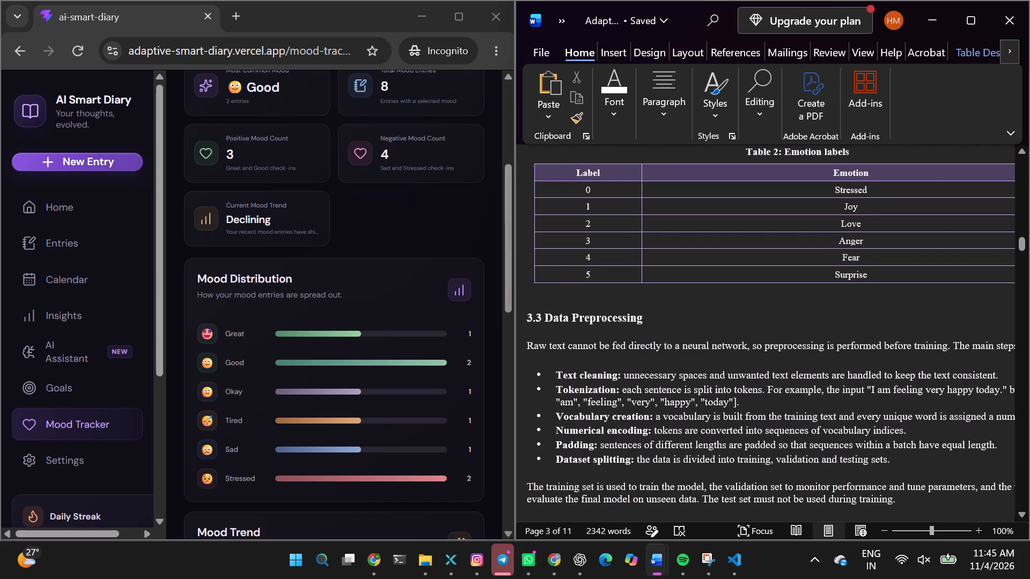
scroll(876, 425, down, 1)
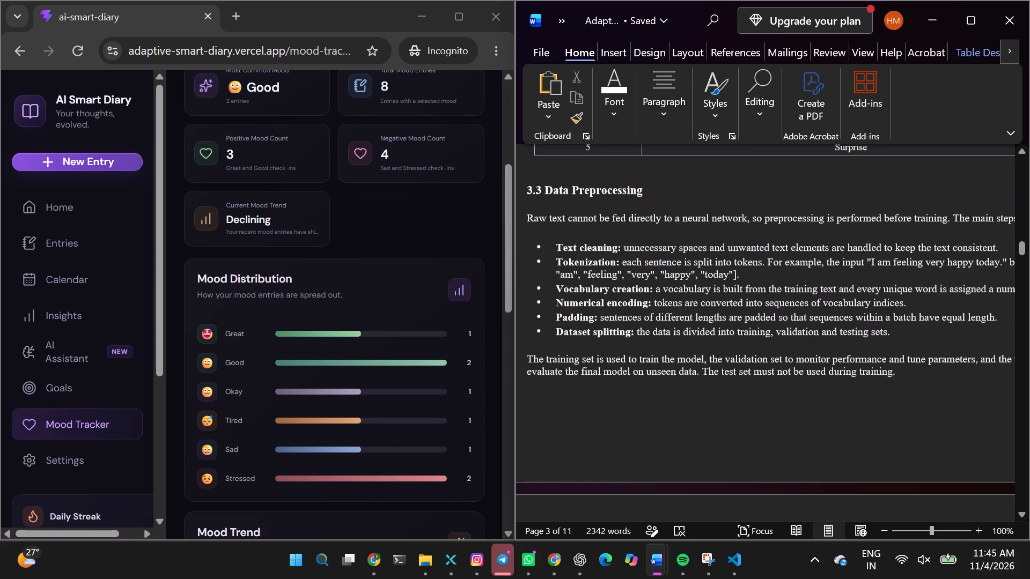
scroll(876, 425, left, 1)
scroll(876, 425, down, 1)
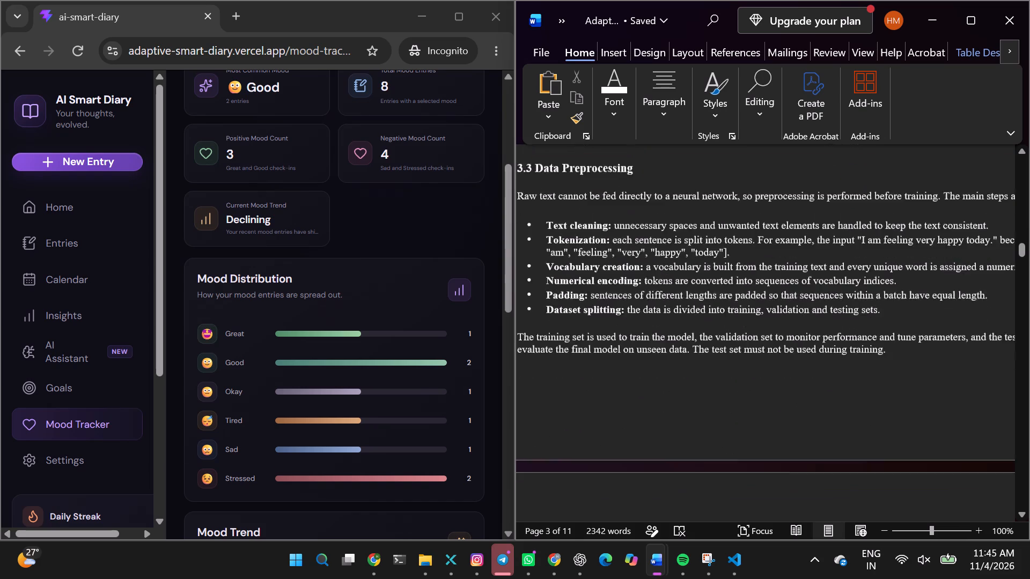
scroll(876, 425, down, 1)
scroll(876, 425, right, 1)
scroll(876, 425, down, 2)
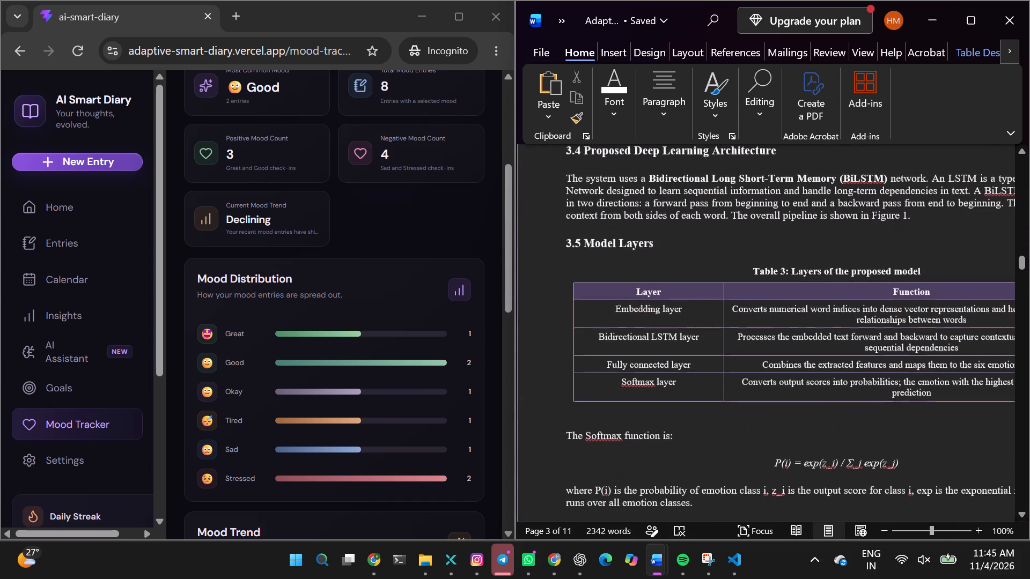
scroll(876, 425, up, 5)
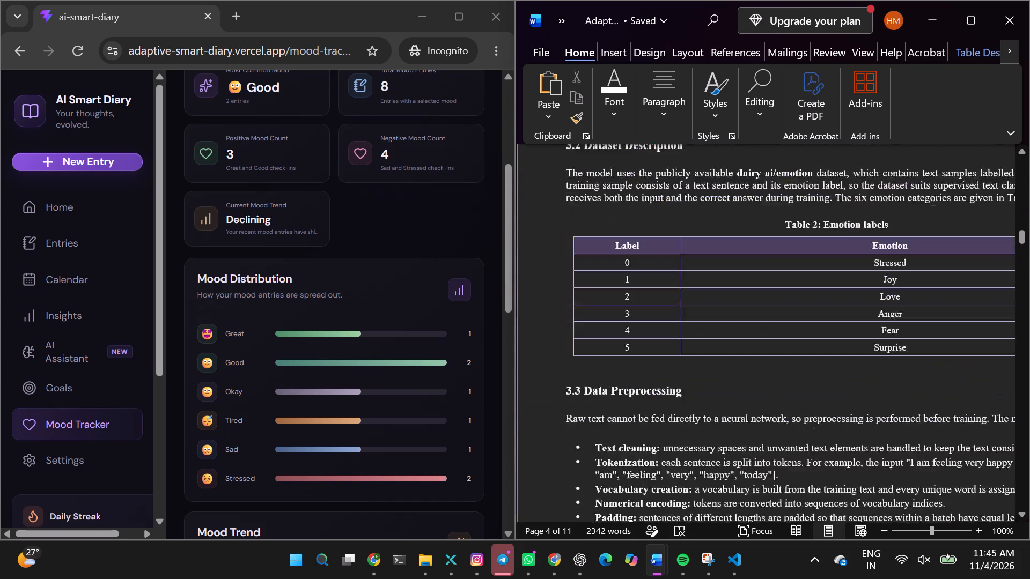
Switch to the Adaptive_Smart_Diary_ASE_Final_Documentation document and review its functional modules, database, testing and deployment sections and its figures.
scroll(876, 425, up, 1)
scroll(876, 425, down, 1)
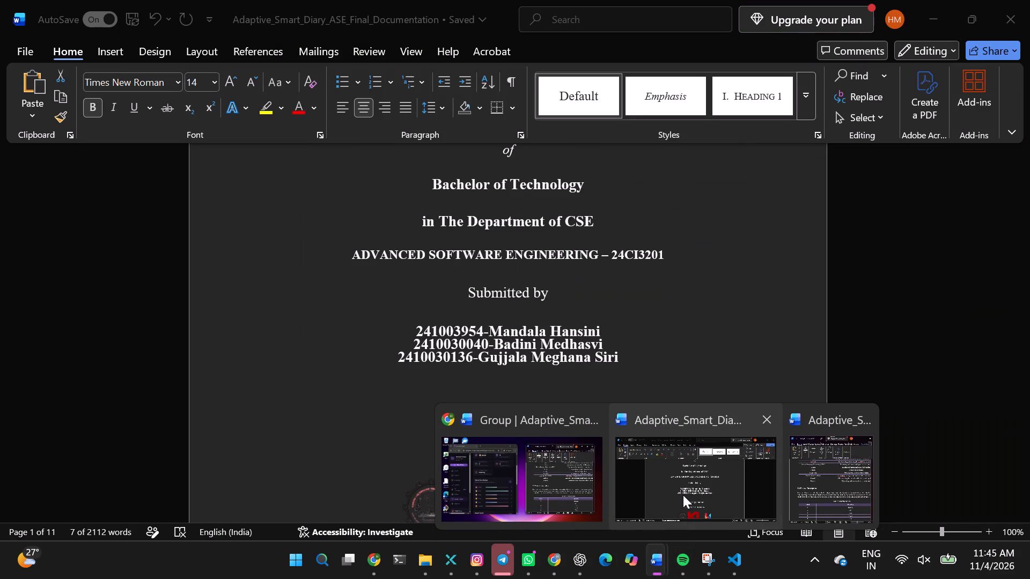
click(683, 495)
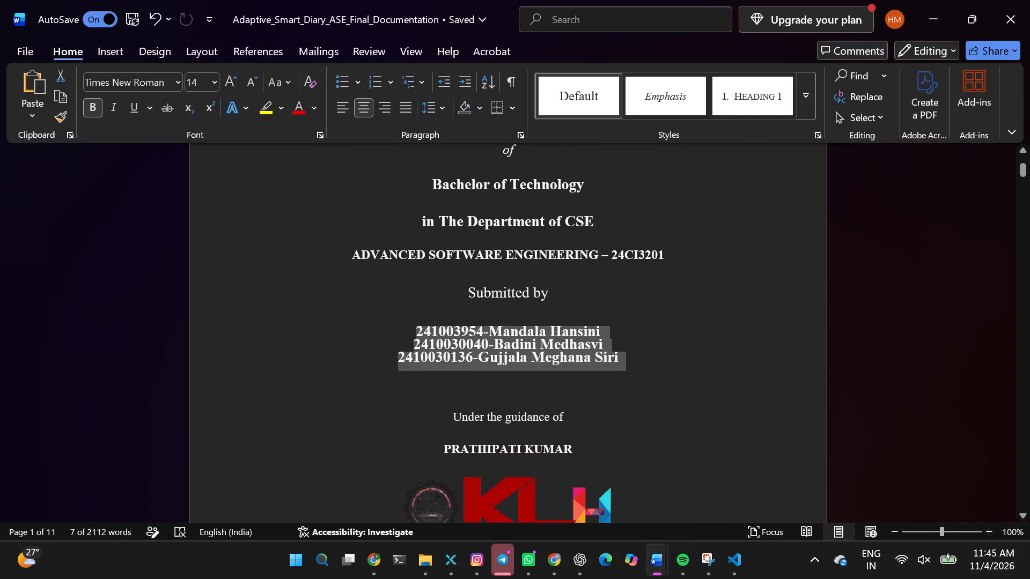
scroll(652, 418, down, 9)
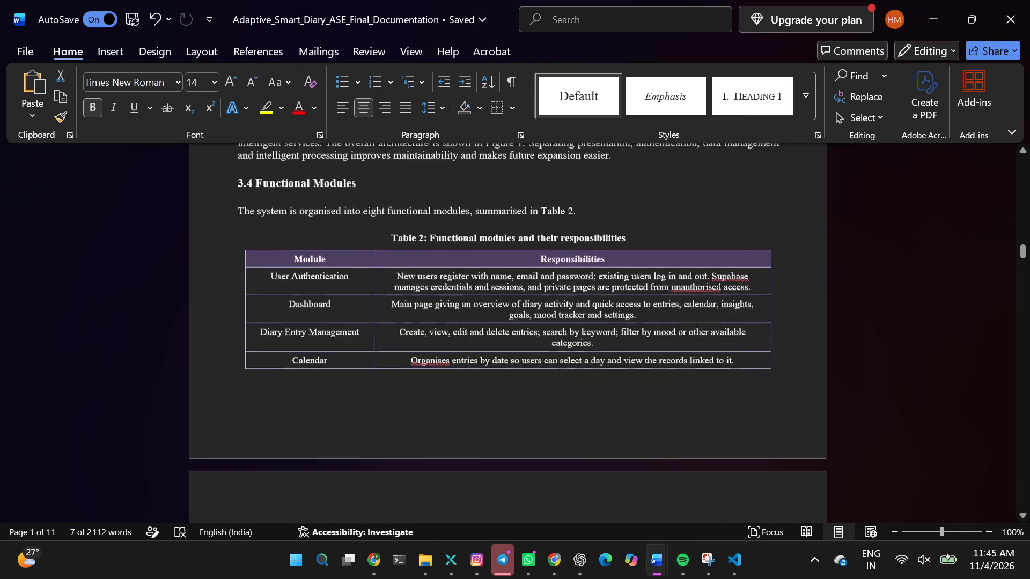
scroll(652, 418, down, 1)
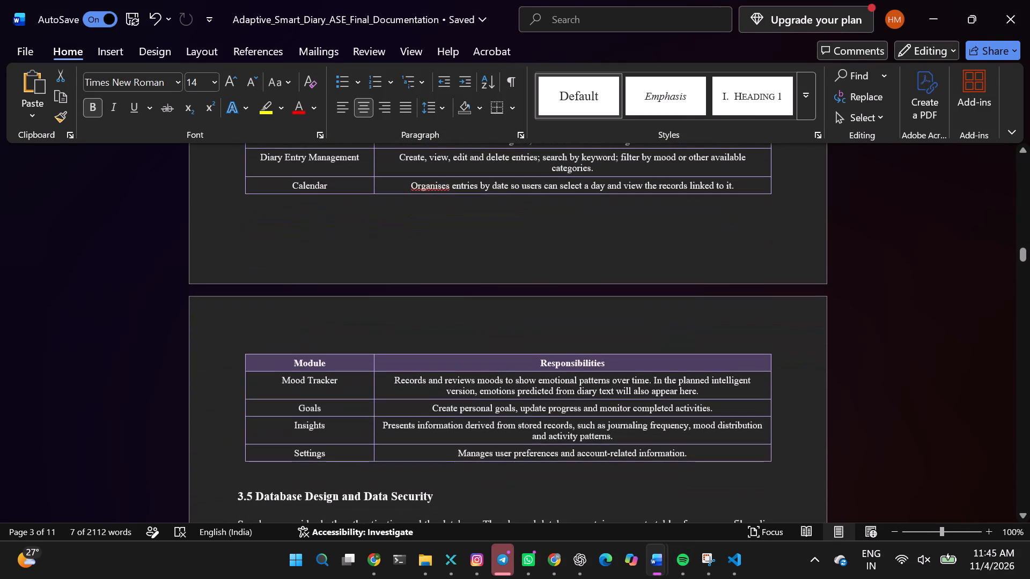
scroll(652, 418, up, 1)
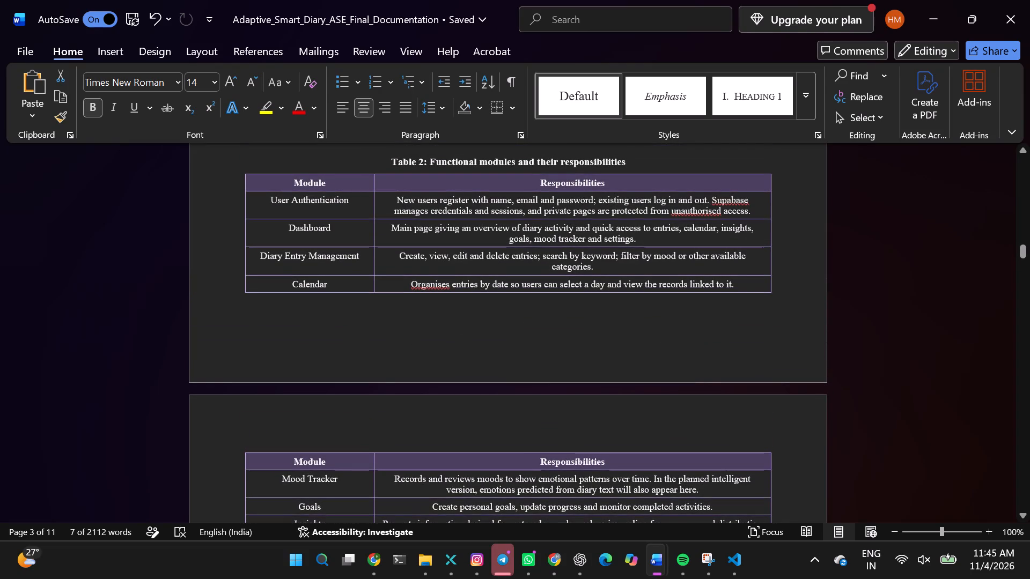
scroll(652, 418, up, 3)
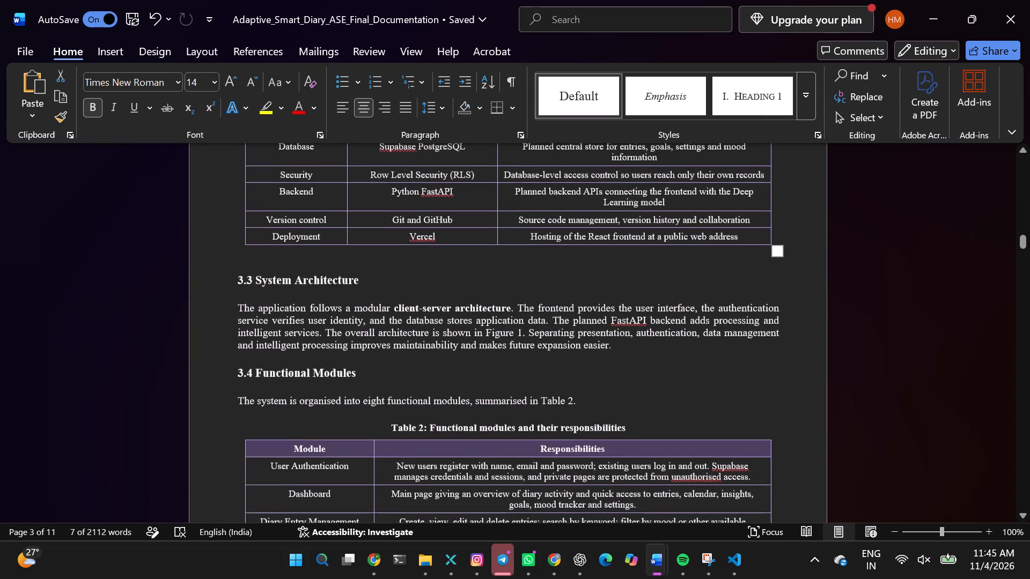
scroll(652, 418, down, 5)
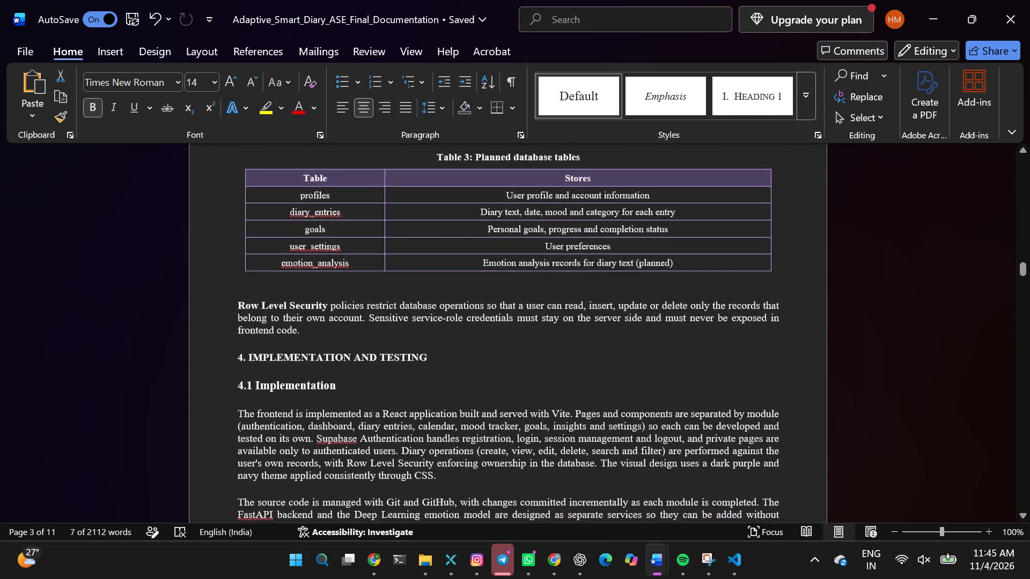
scroll(652, 418, down, 6)
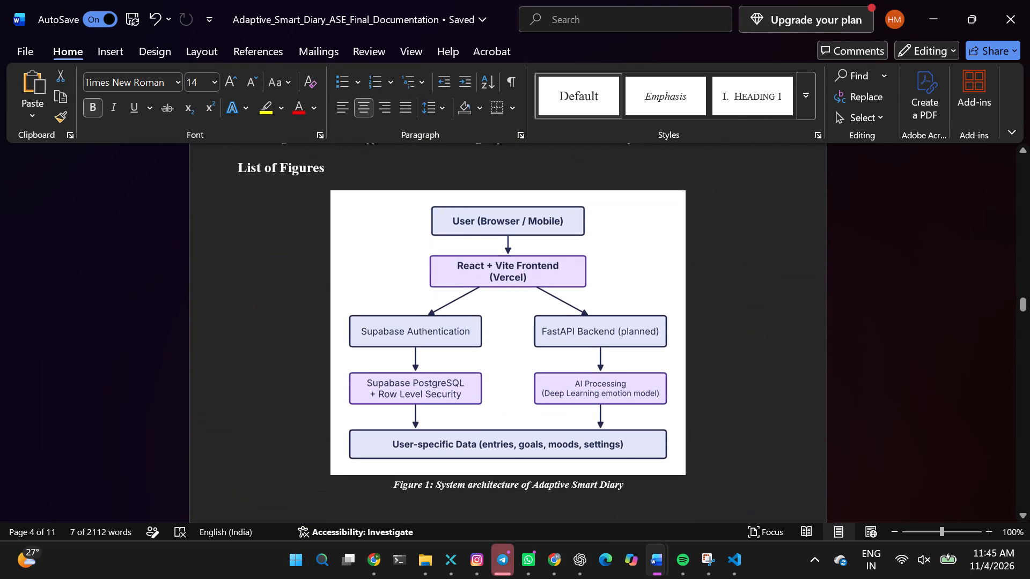
scroll(652, 418, up, 3)
scroll(652, 418, down, 3)
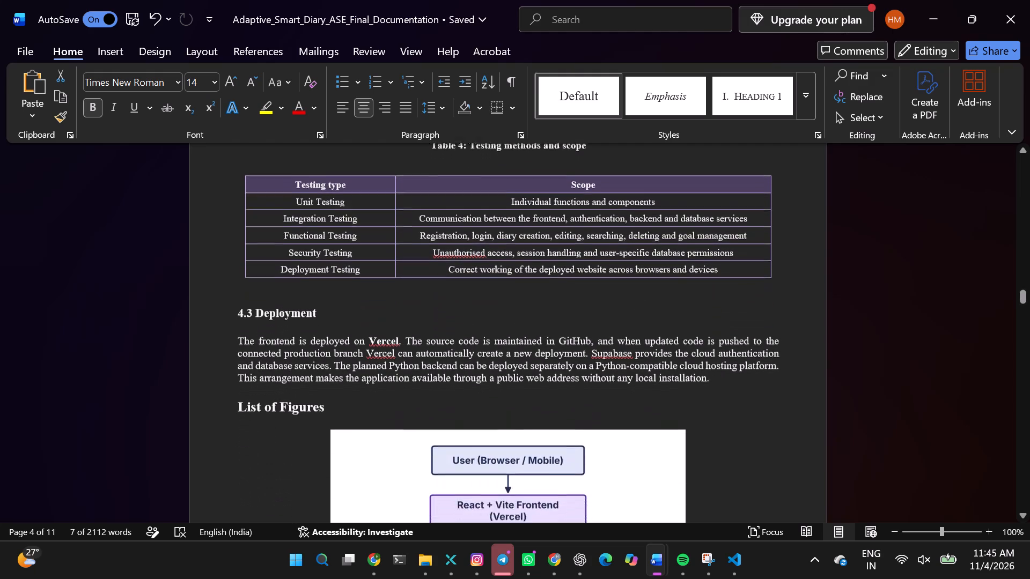
scroll(652, 418, down, 5)
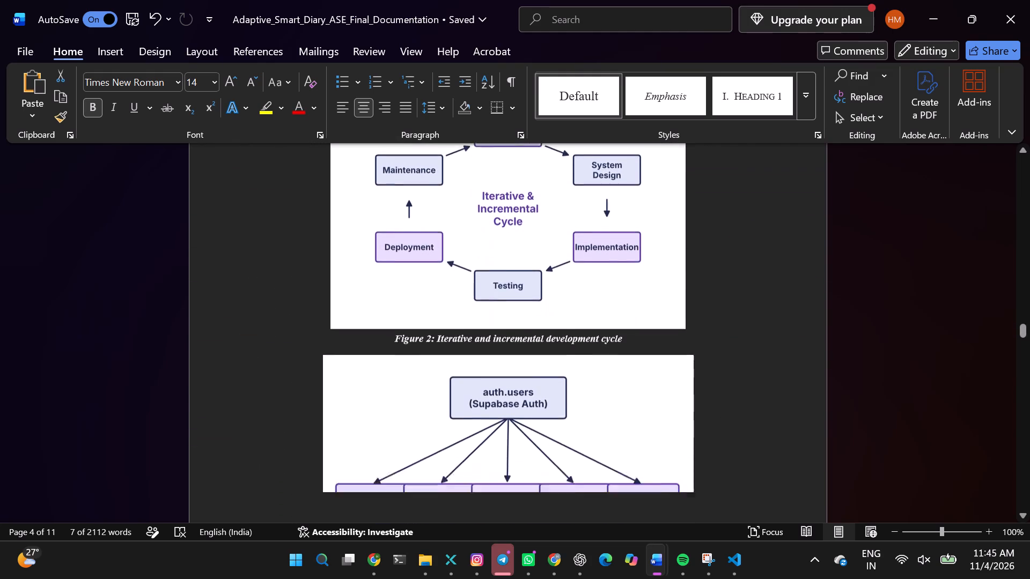
scroll(652, 418, down, 2)
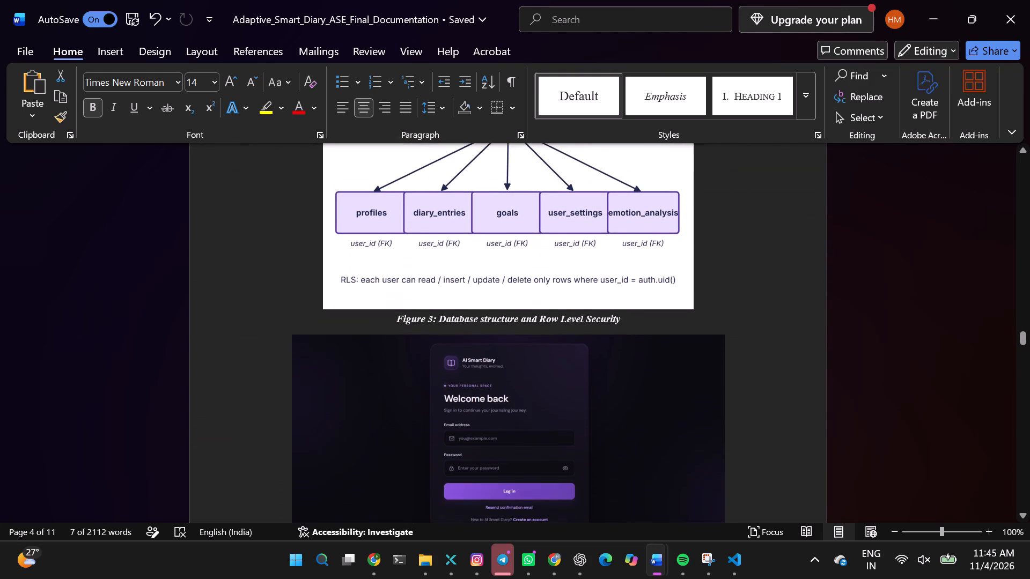
scroll(652, 418, down, 1)
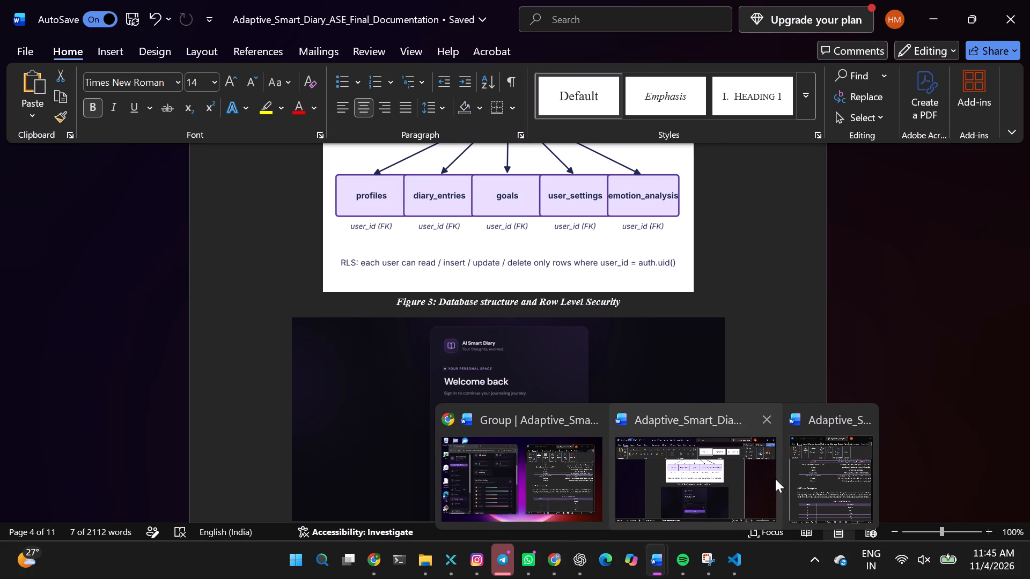
Return to the Deep Learning report beside the Mood Tracker and replace the emotion for label 1 in Table 2 with "Sad".
click(814, 479)
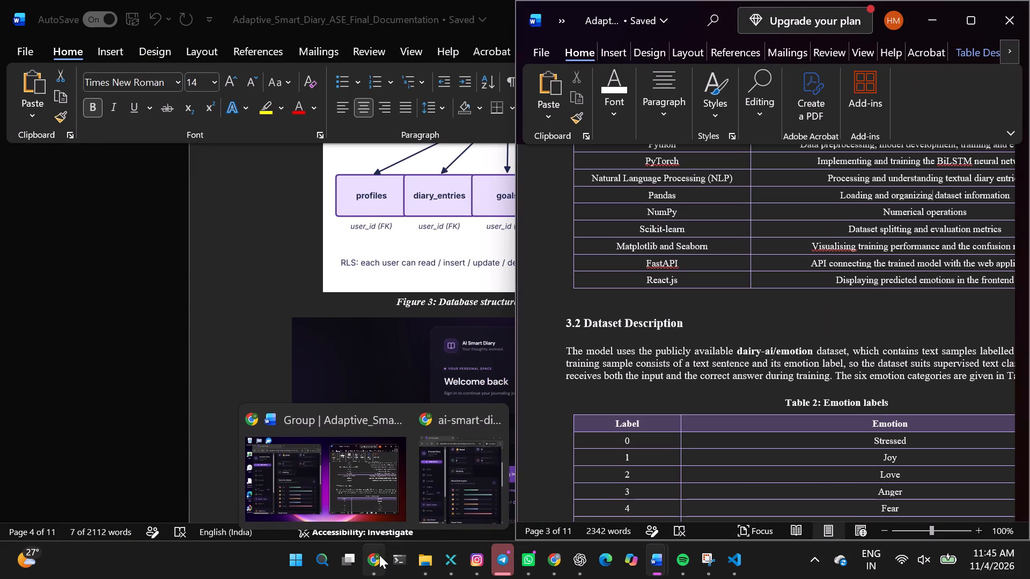
click(326, 493)
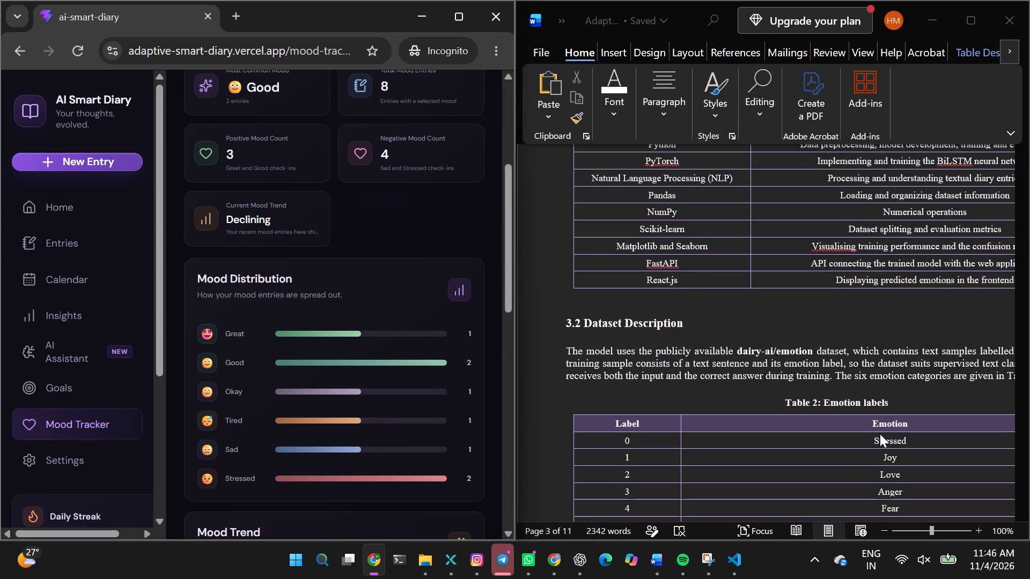
scroll(880, 434, down, 1)
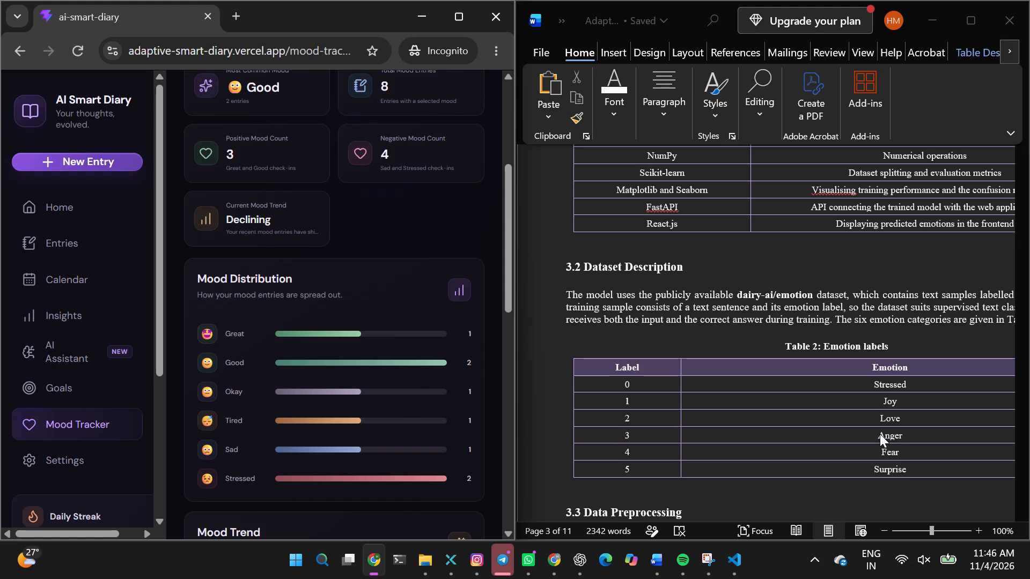
click(914, 378)
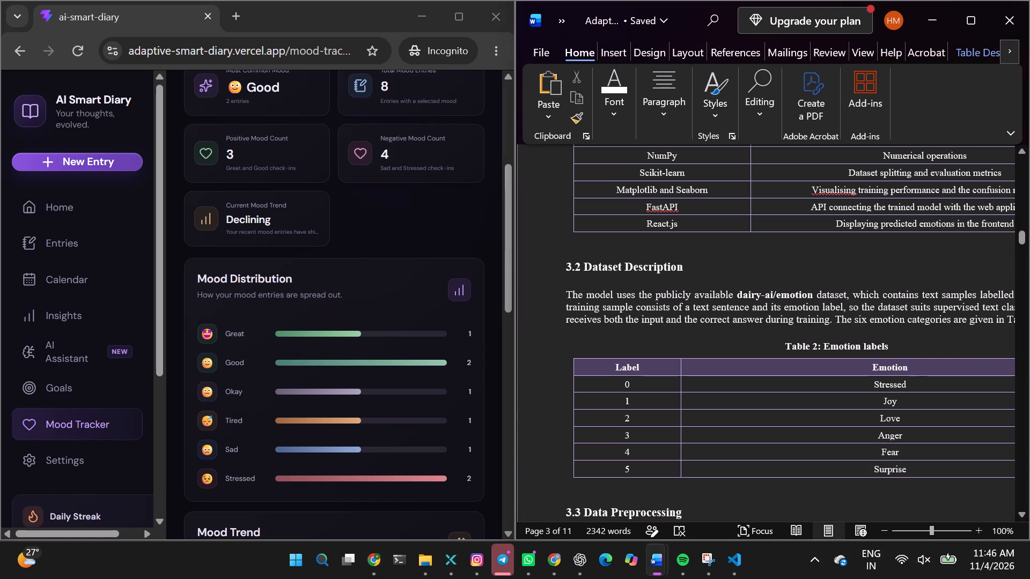
click(911, 388)
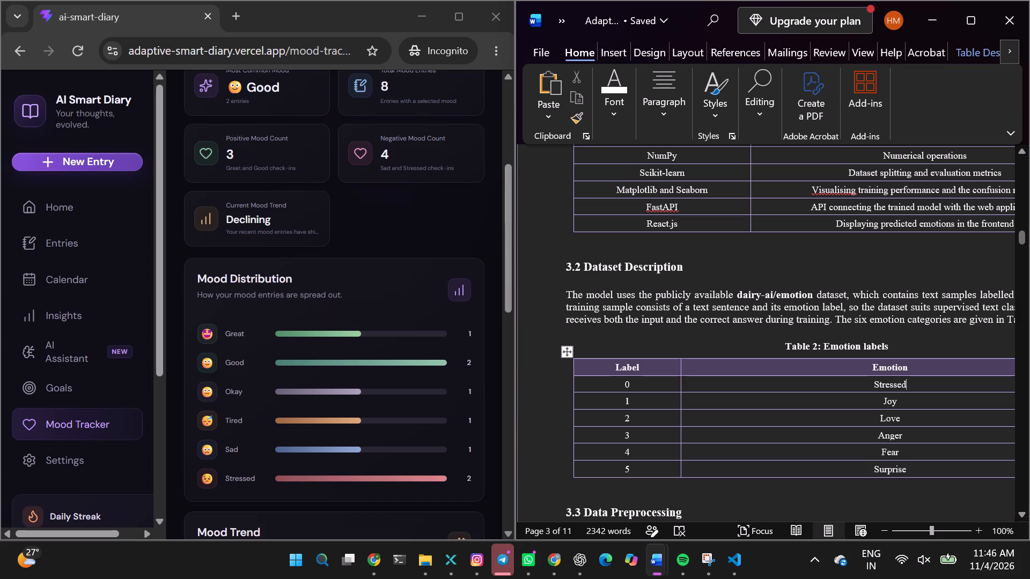
click(906, 403)
key(BackSpace)
key(BackSpace)
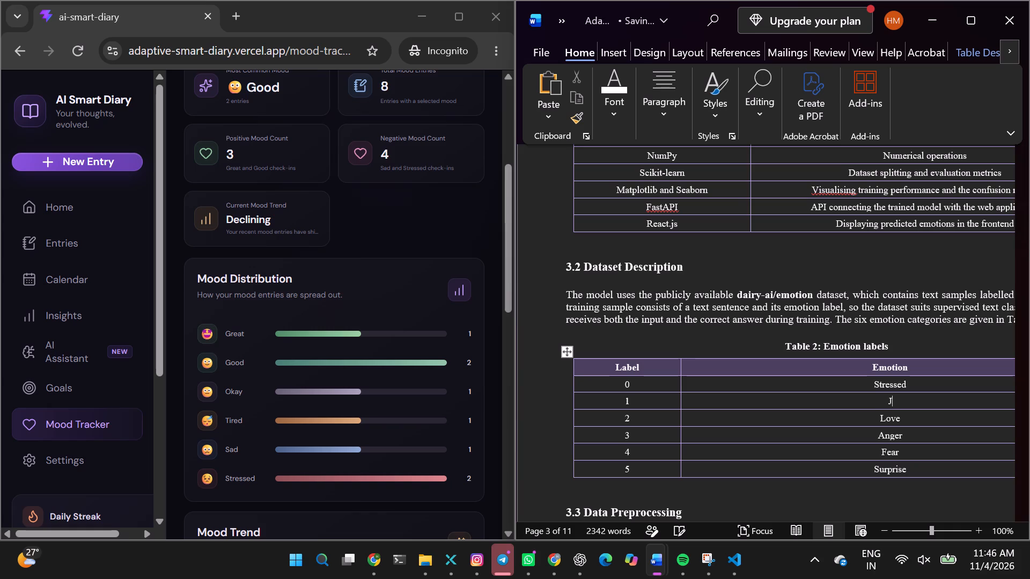
key(BackSpace)
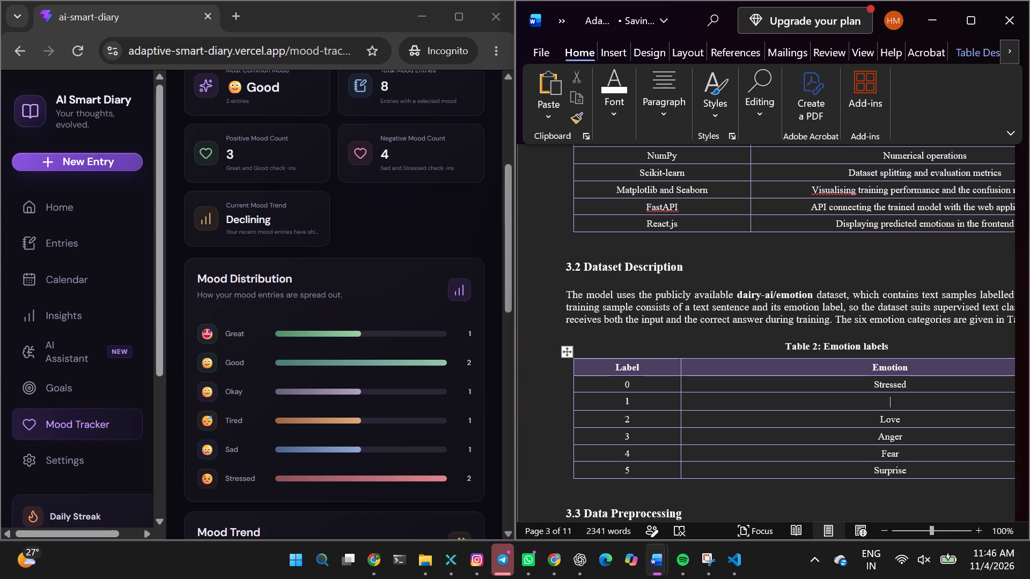
text(Sad)
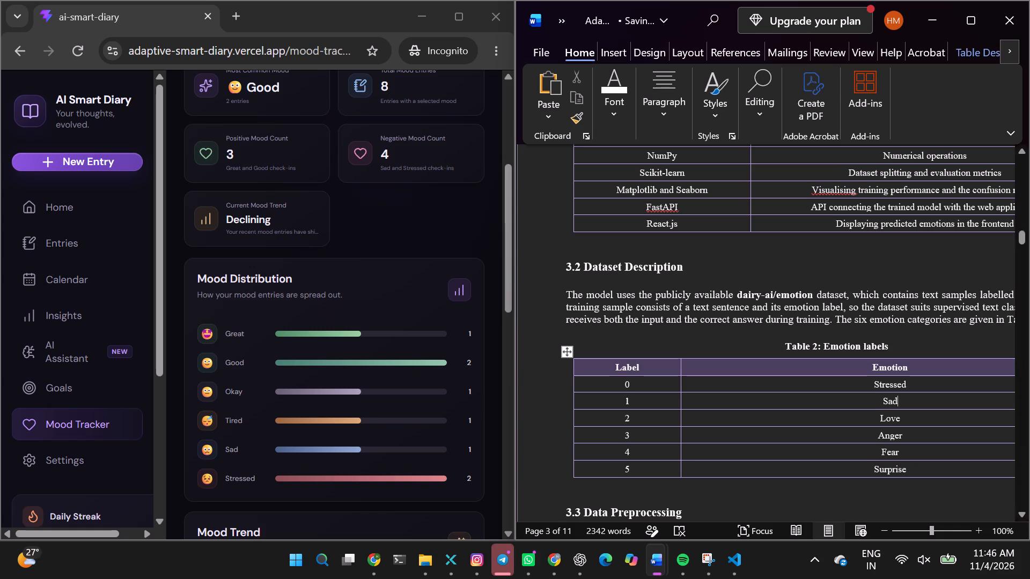
Replace the emotion for label 2 in Table 2: Emotion labels with "Tired".
click(909, 416)
key(BackSpace)
key(BackSpace)
key(BackSpace)
key(BackSpace)
text(Tired)
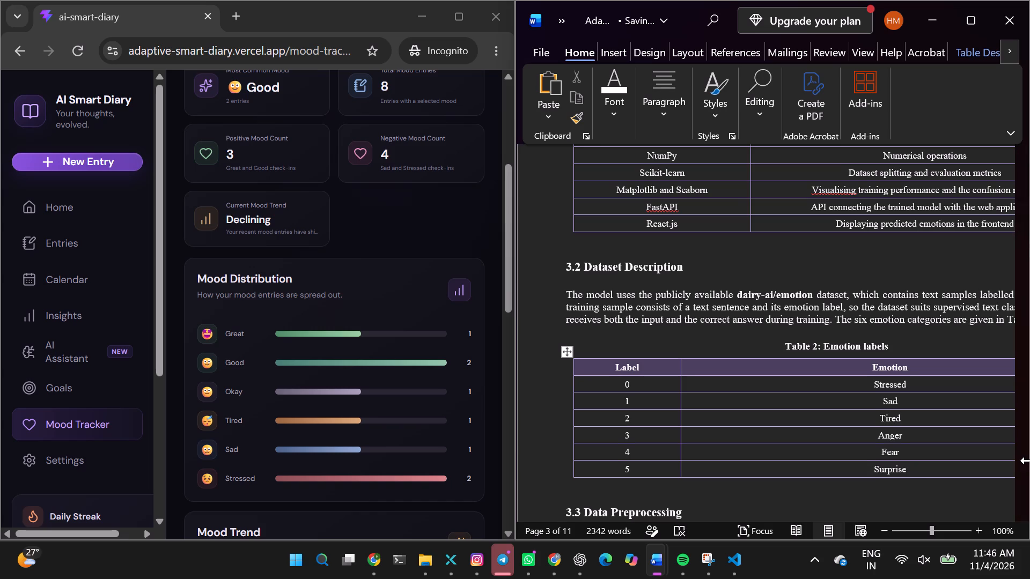
Replace the emotion for label 3 in Table 2: Emotion labels with "Okay".
click(909, 440)
key(BackSpace)
key(BackSpace)
key(BackSpace)
key(BackSpace)
key(BackSpace)
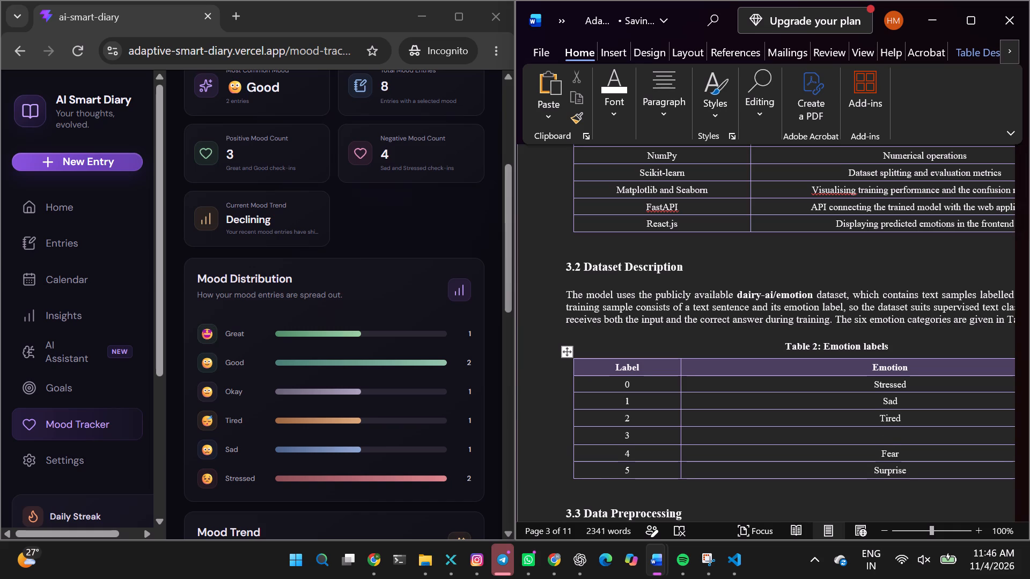
text(Okay)
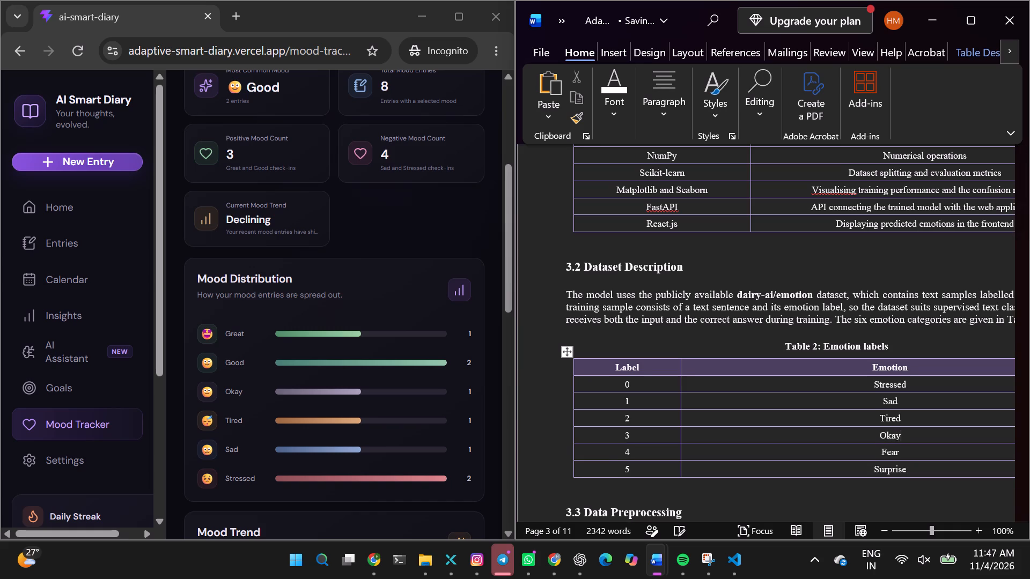
Replace the emotion for label 4 in Table 2: Emotion labels with "Good".
click(911, 456)
key(BackSpace)
key(BackSpace)
key(BackSpace)
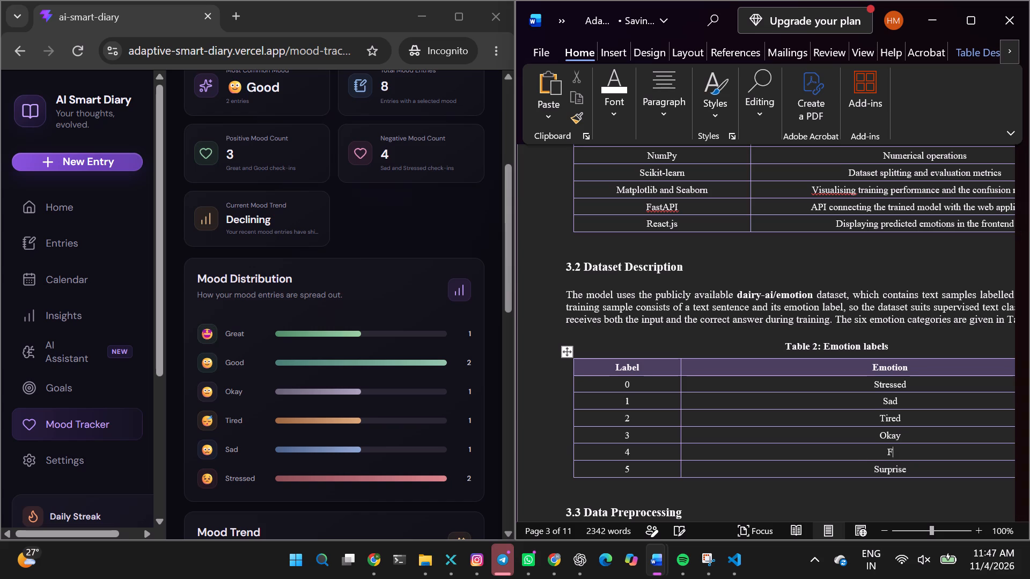
key(BackSpace)
text(Gp)
key(BackSpace)
text(oo)
key(d)
Replace the emotion for label 5 in Table 2: Emotion labels with "Great".
click(920, 474)
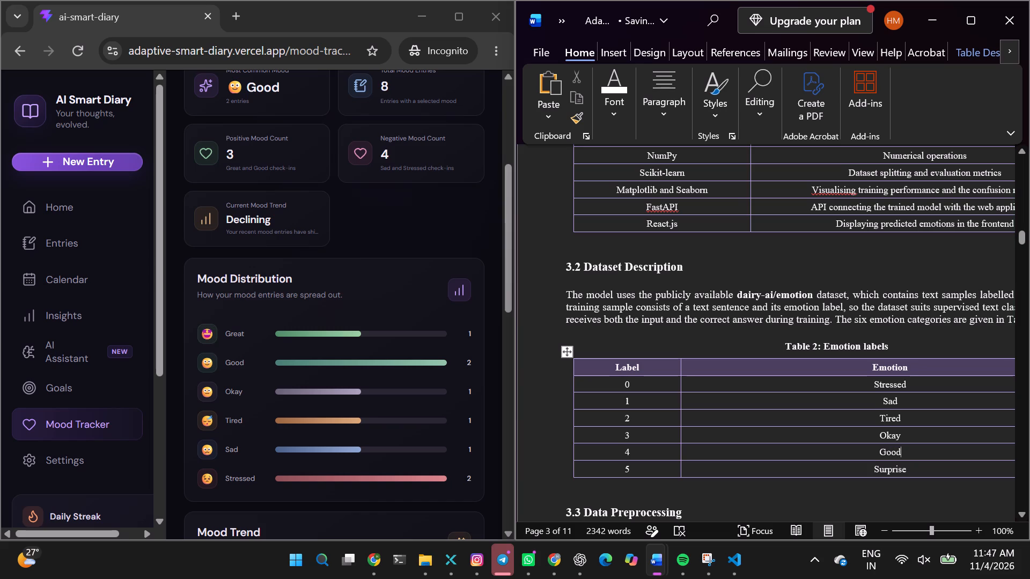
click(913, 469)
key(BackSpace)
key(BackSpace)
key(BackSpace)
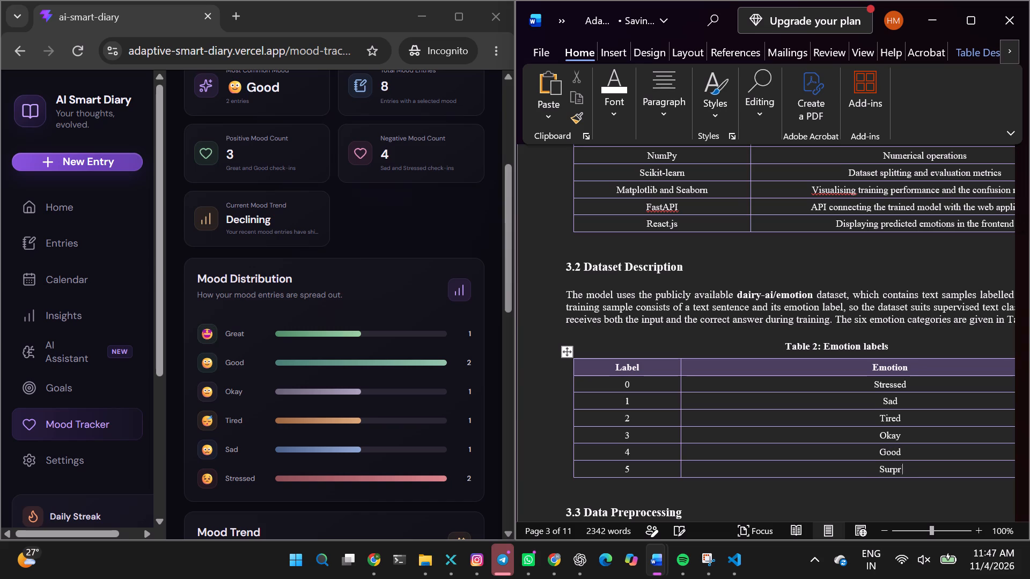
key(BackSpace)
key(BackSpace)
key(BackSpace)
key(BackSpace)
key(BackSpace)
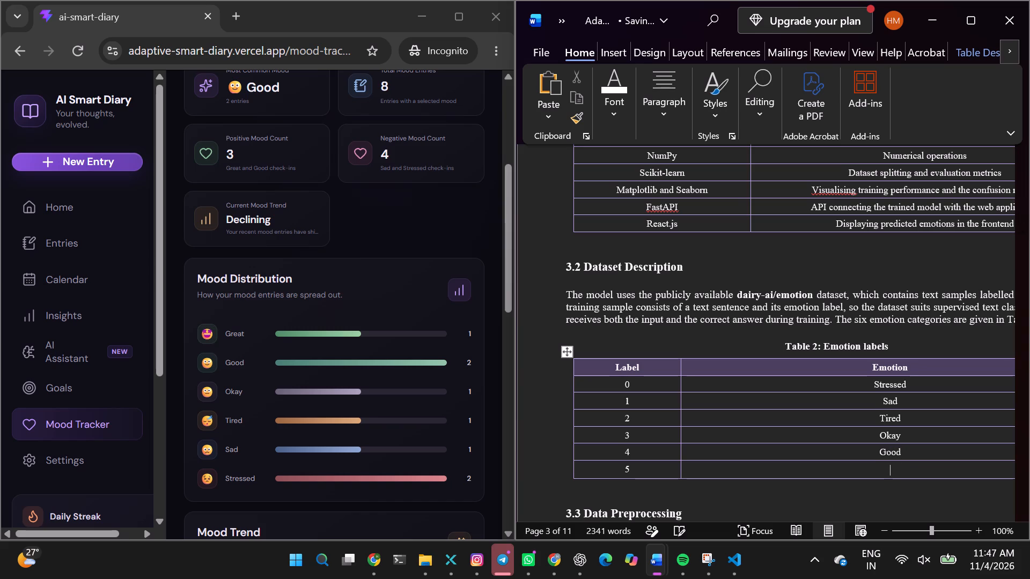
text(Great)
key(e)
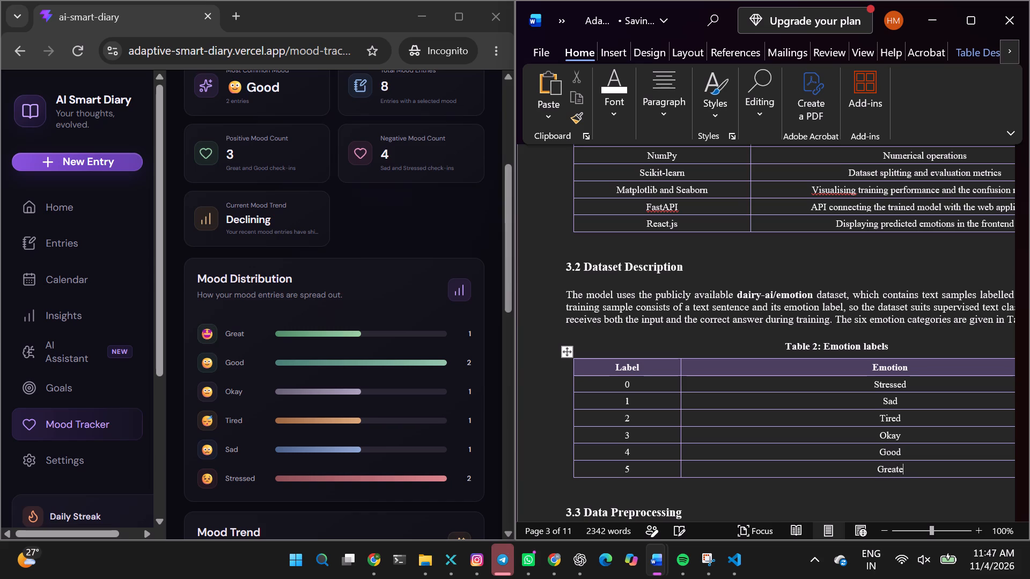
key(BackSpace)
Place the Adaptive_Smart_Diary_ASE_Final_Documentation document side by side with the Deep Learning report.
scroll(913, 469, down, 3)
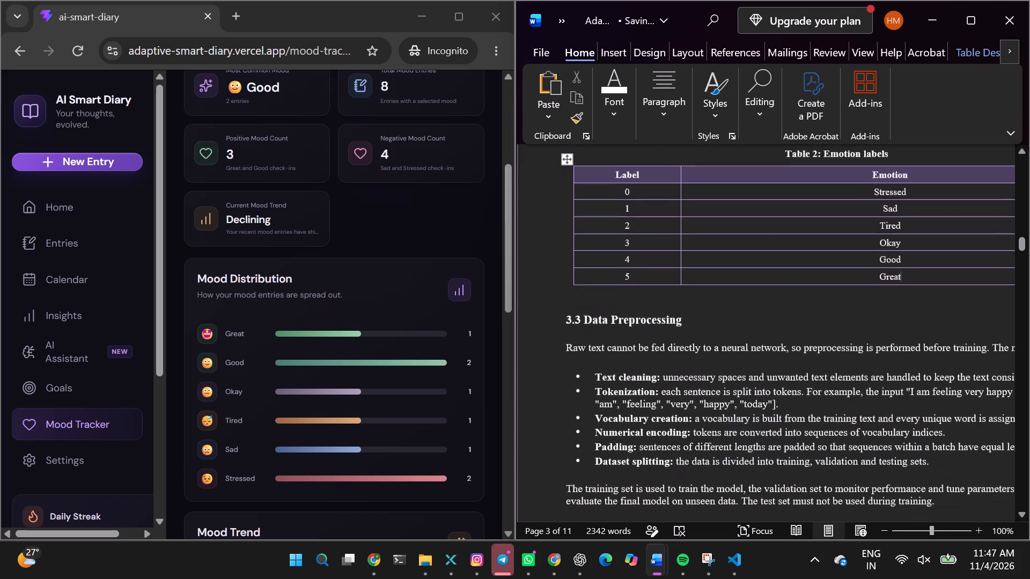
scroll(913, 469, left, 1)
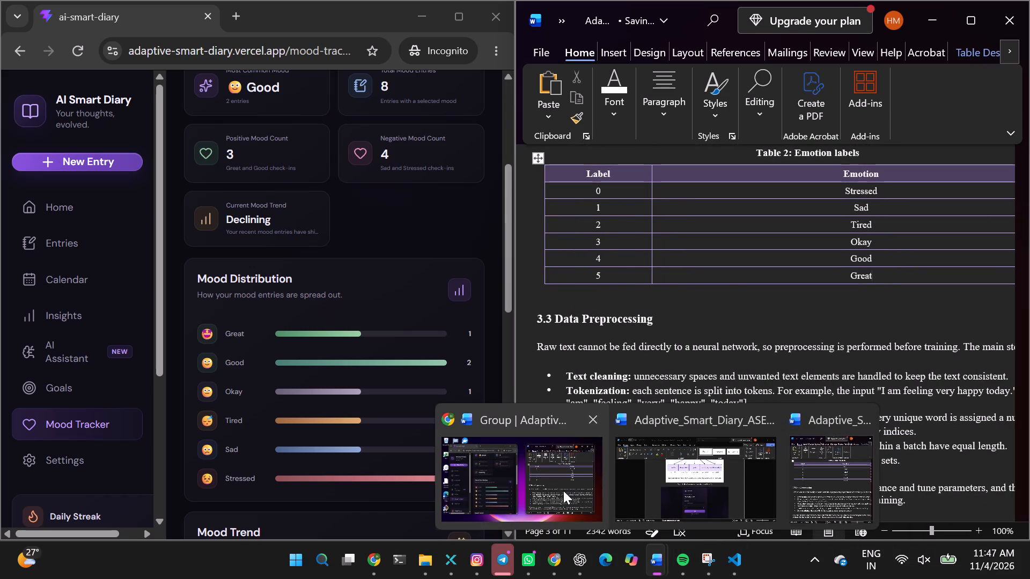
click(638, 486)
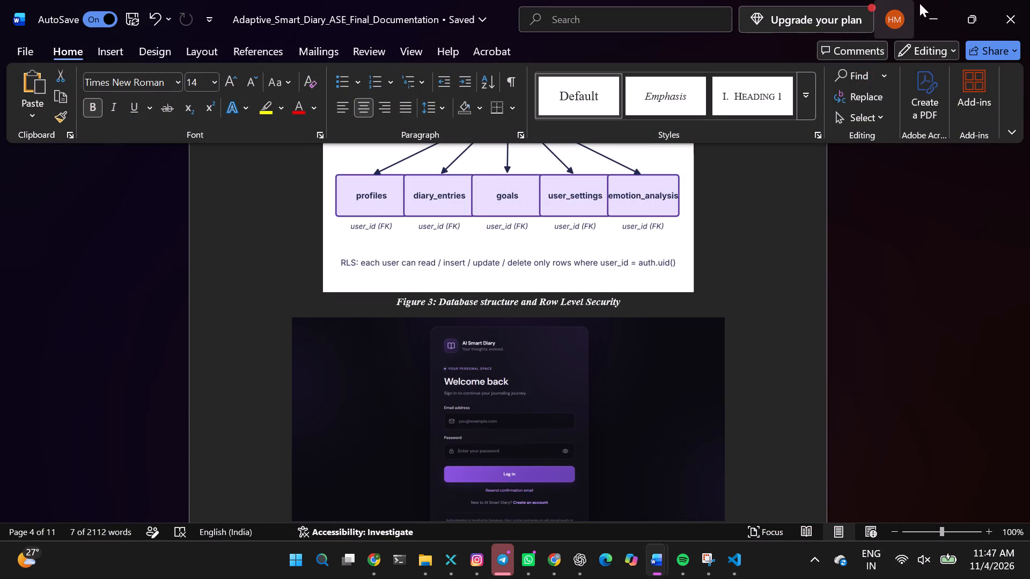
click(881, 57)
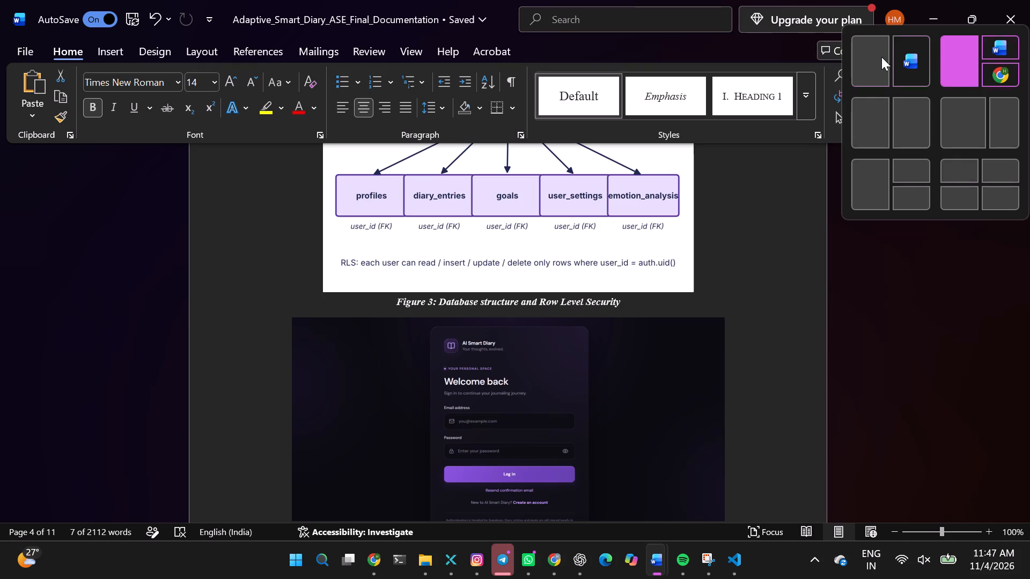
Compare the Deep Learning report's preprocessing and model layer sections with the ASE documentation's technology, module and database sections.
scroll(741, 324, down, 1)
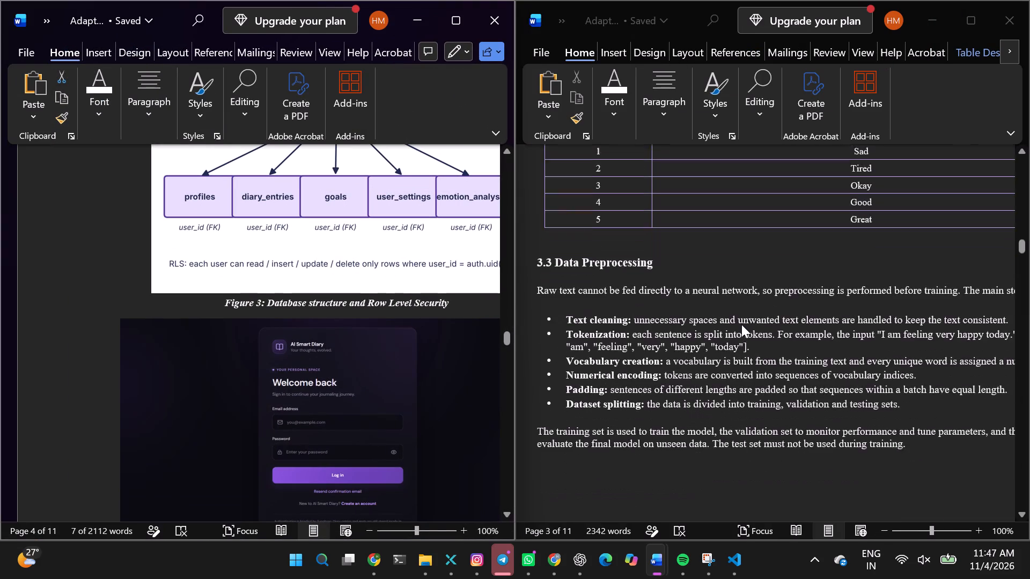
scroll(741, 324, down, 4)
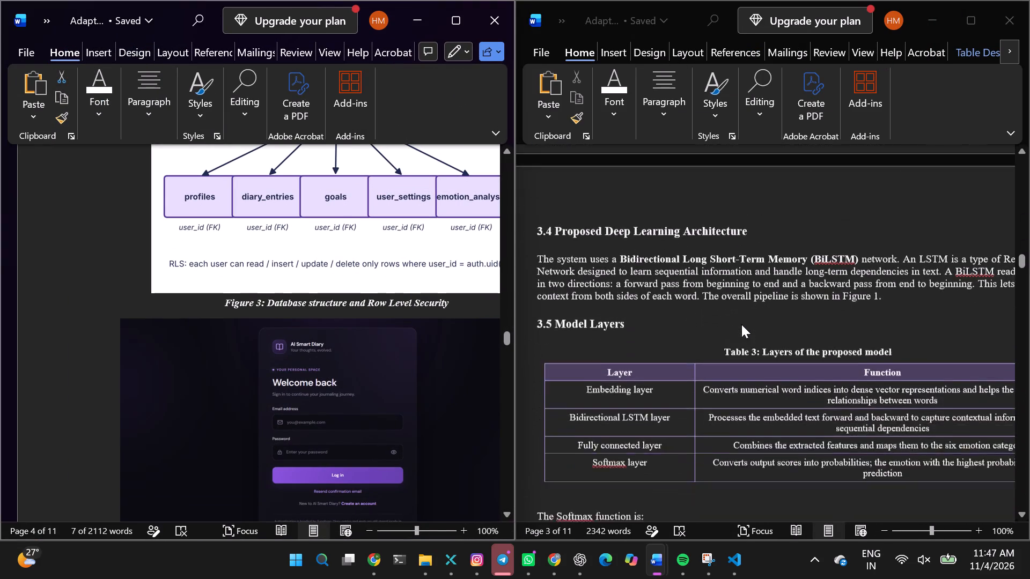
scroll(741, 324, down, 1)
scroll(422, 254, up, 9)
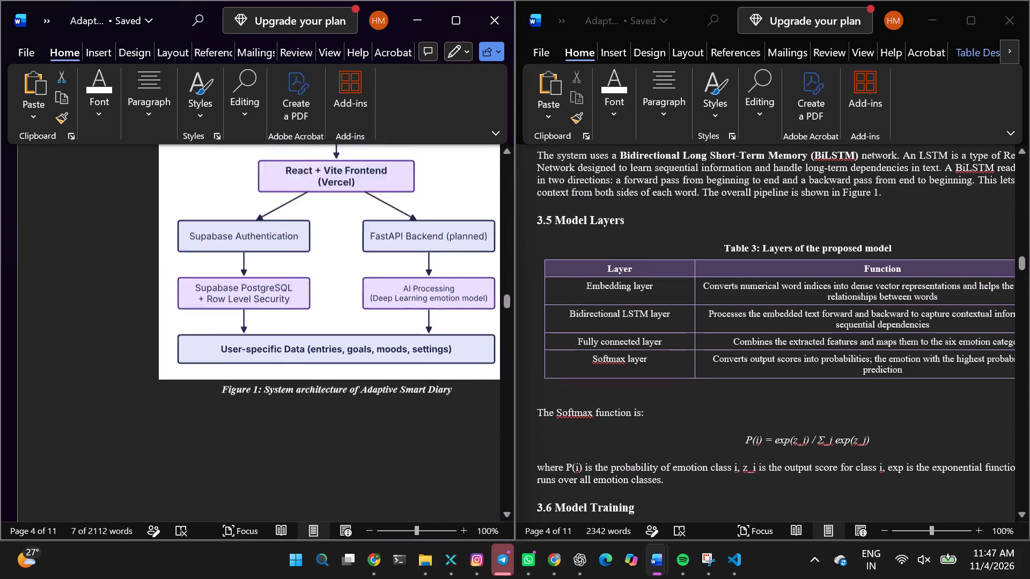
scroll(422, 254, up, 4)
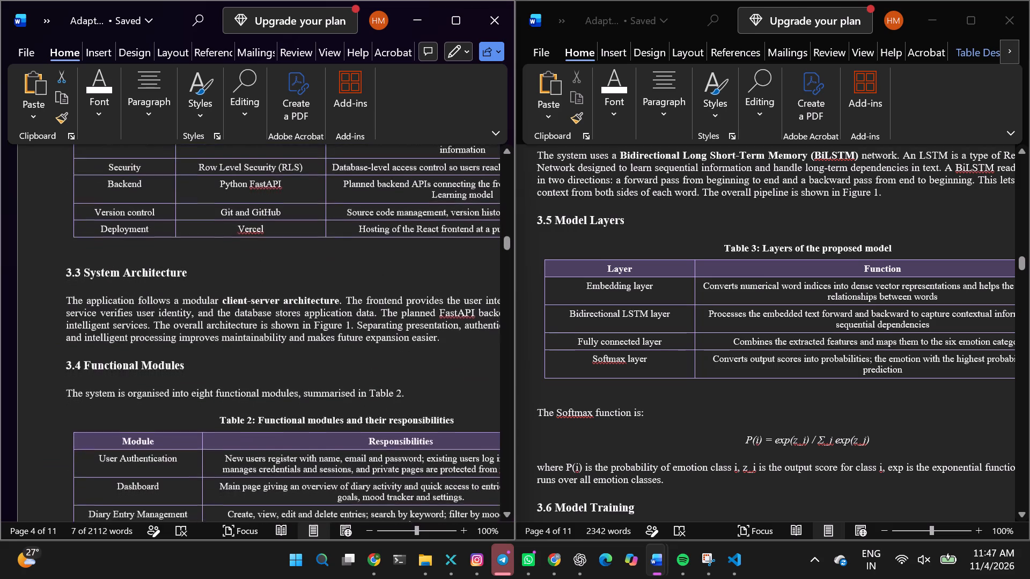
scroll(422, 254, up, 1)
scroll(422, 254, down, 4)
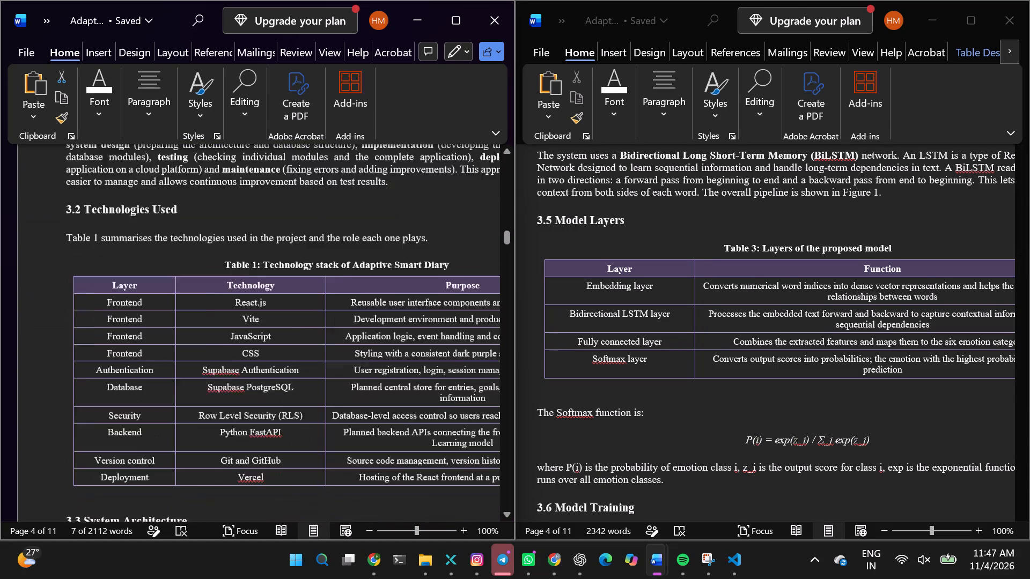
scroll(422, 254, down, 4)
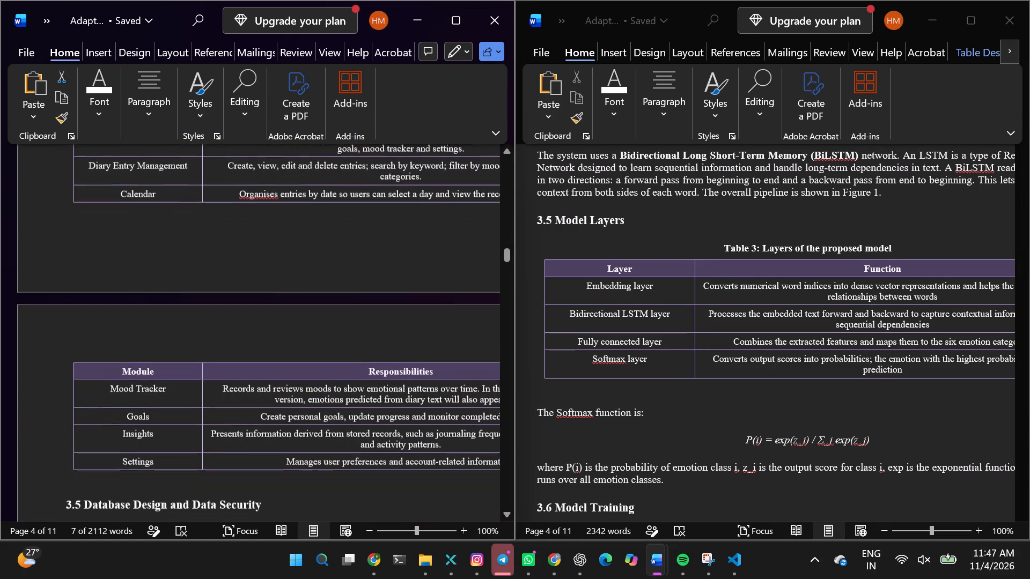
scroll(422, 254, down, 4)
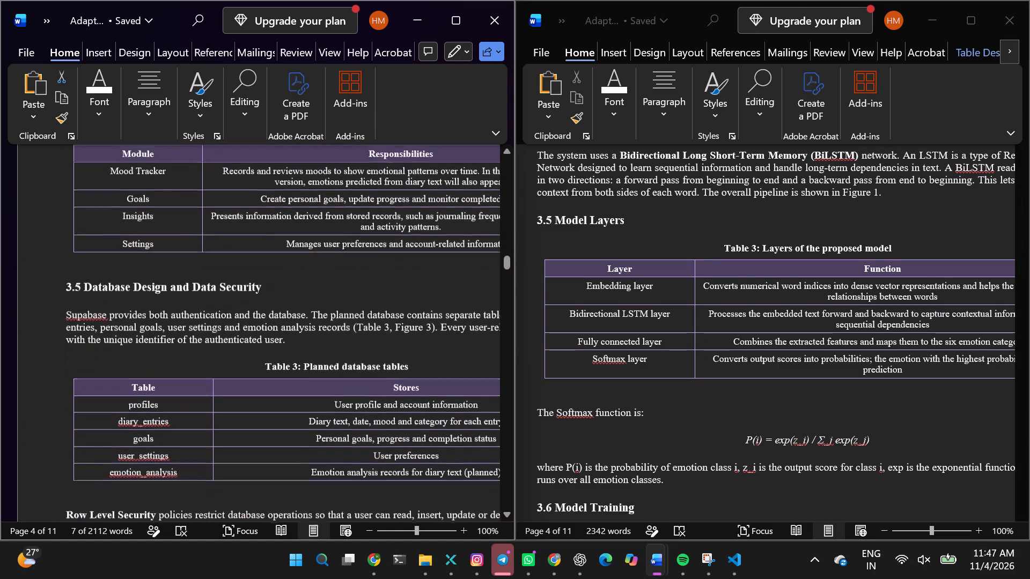
scroll(422, 254, down, 1)
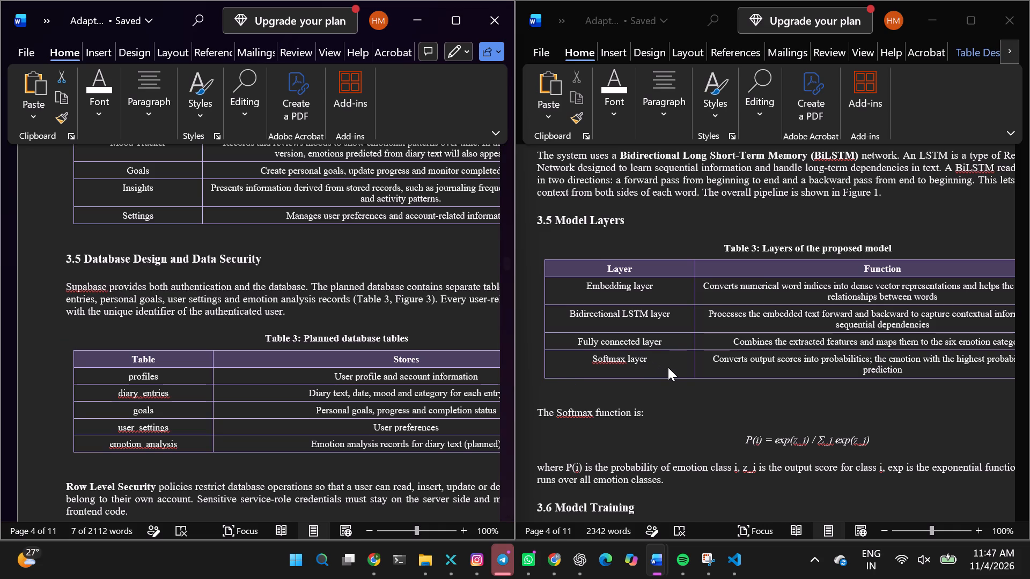
Review the Deep Learning report from section 3.2 Dataset Description through Table 4: Training configuration, glancing at the ASE documentation's implementation section.
scroll(685, 343, up, 1)
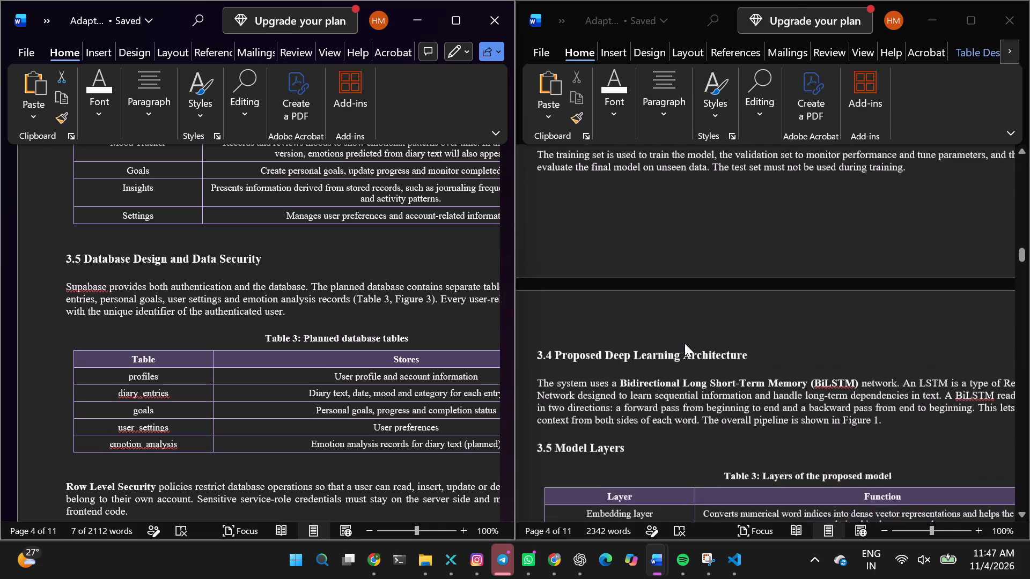
scroll(685, 343, up, 2)
scroll(685, 343, down, 3)
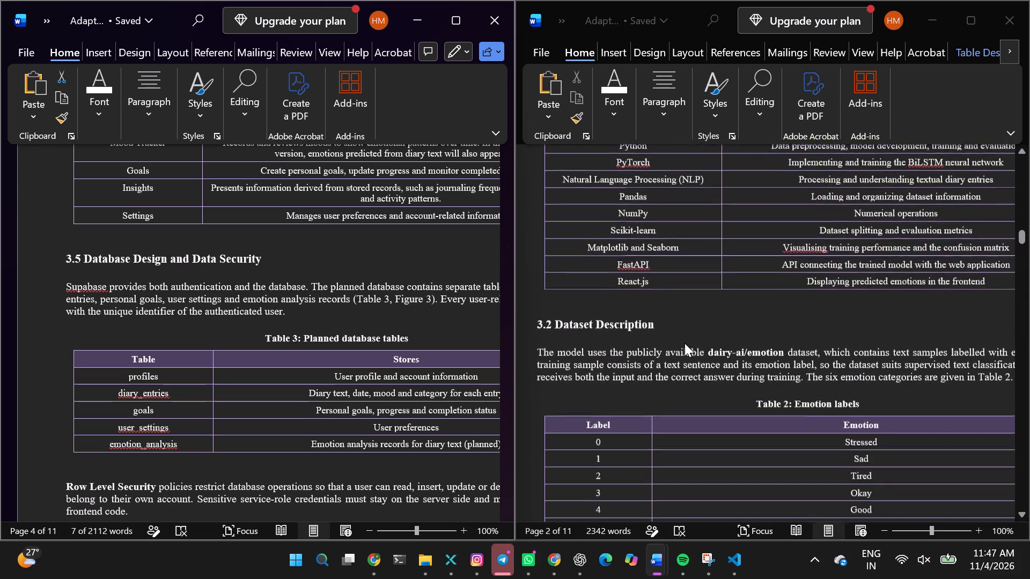
scroll(685, 343, down, 6)
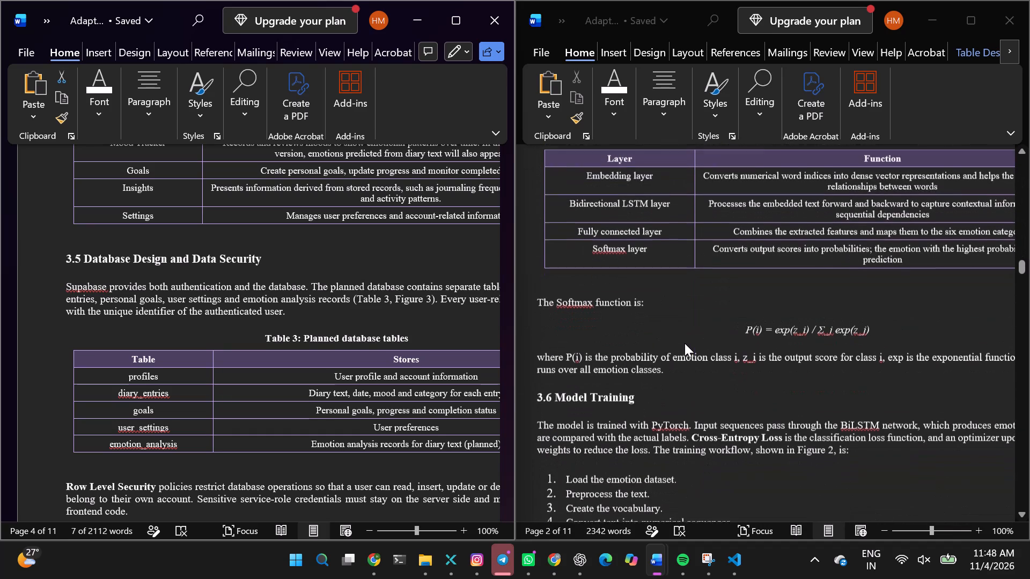
scroll(390, 360, down, 3)
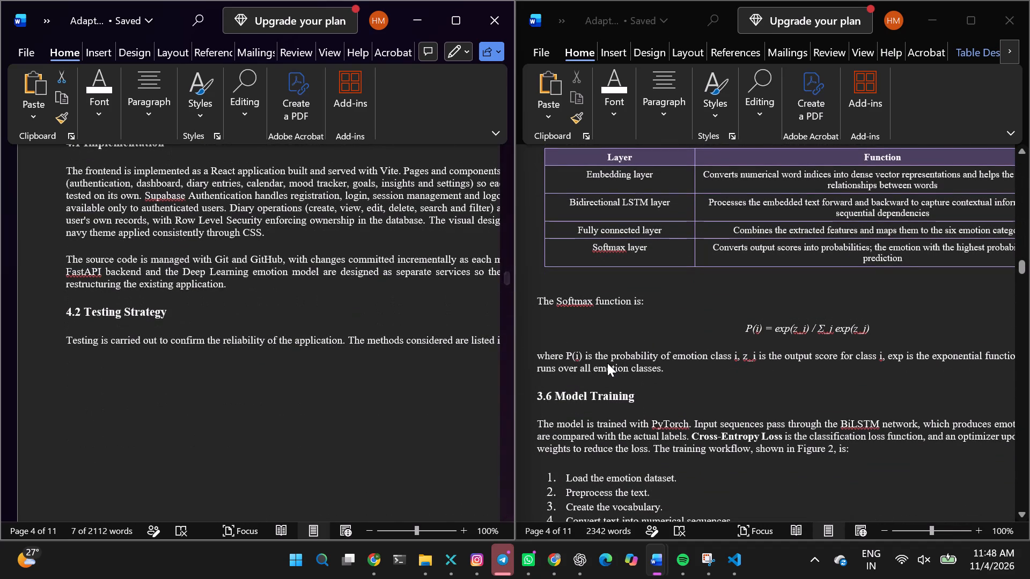
scroll(607, 363, down, 3)
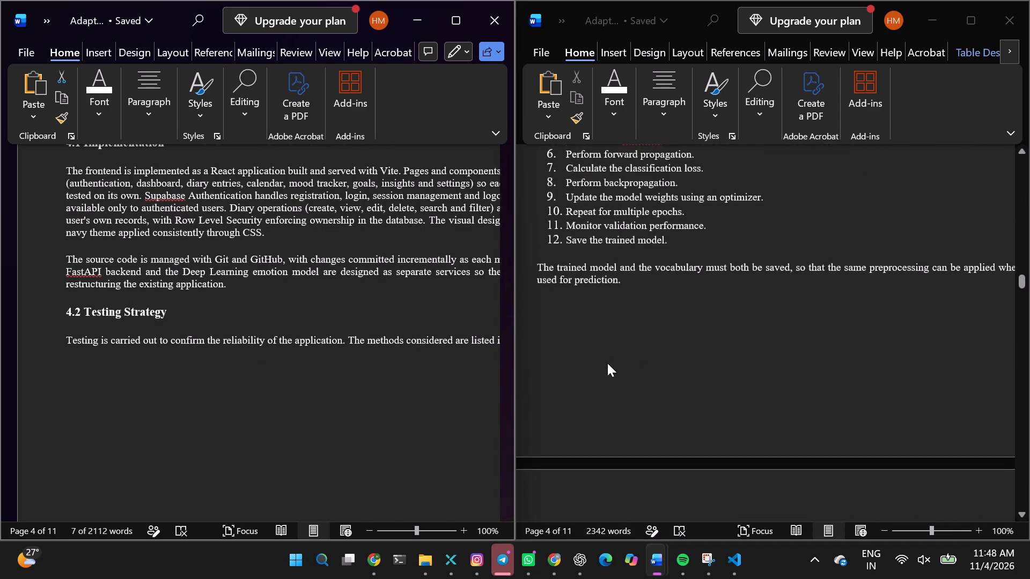
scroll(607, 363, down, 3)
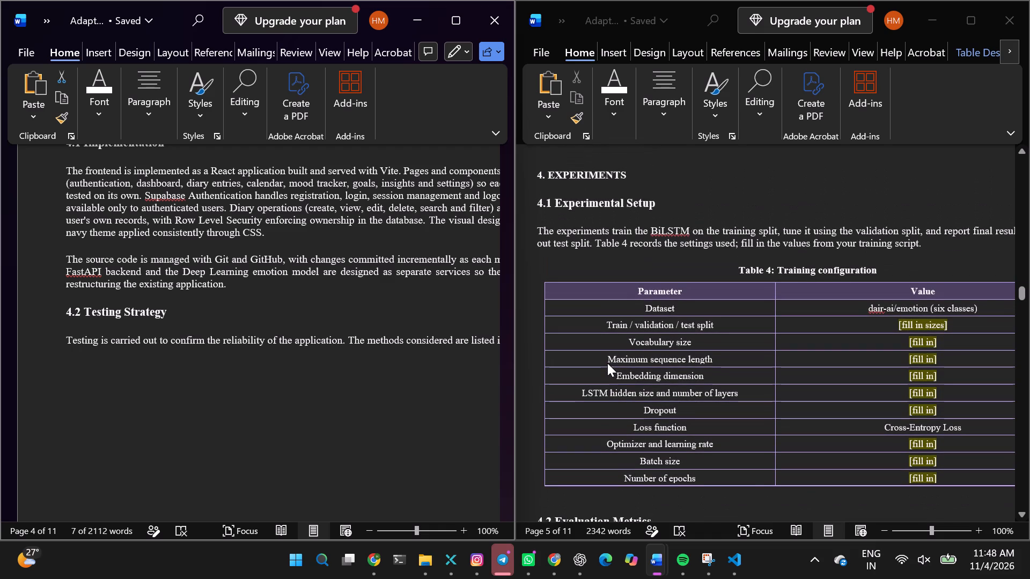
Review sections 4.2 Evaluation Metrics through 4.5 Frontend Integration in the Deep Learning report, including the full width of Table 5.
scroll(607, 363, down, 2)
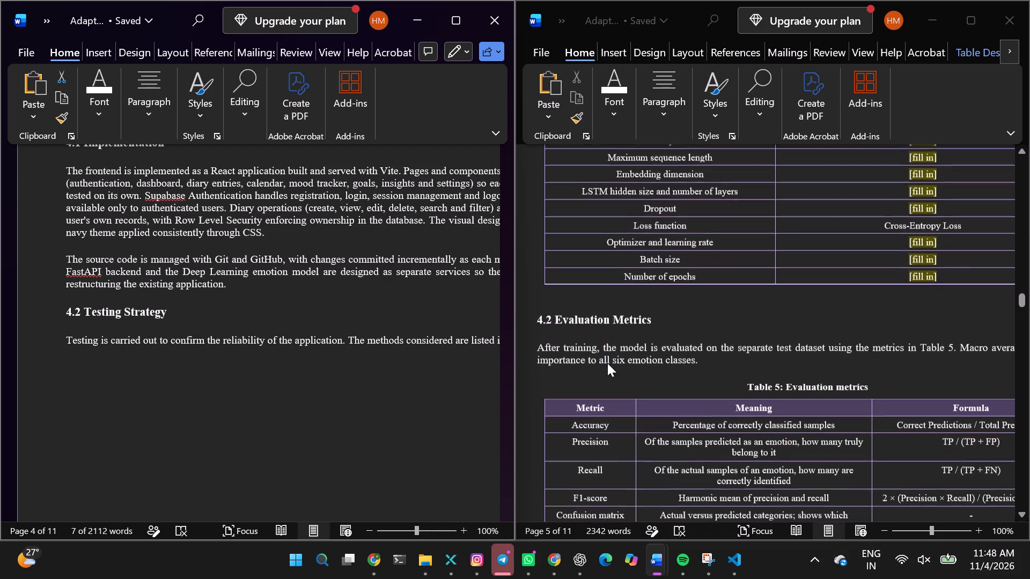
scroll(607, 363, down, 2)
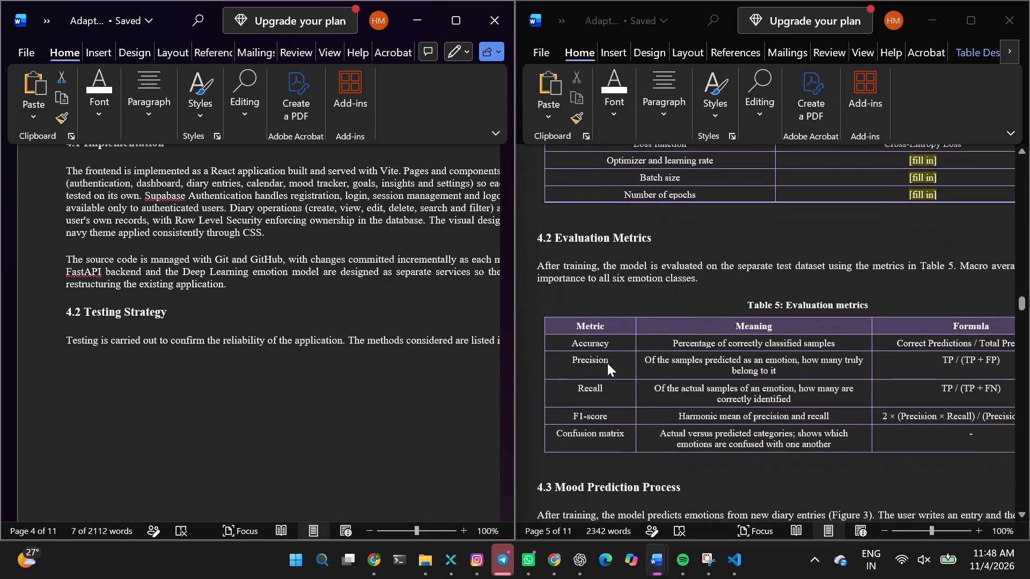
scroll(607, 363, down, 1)
scroll(768, 396, left, 1)
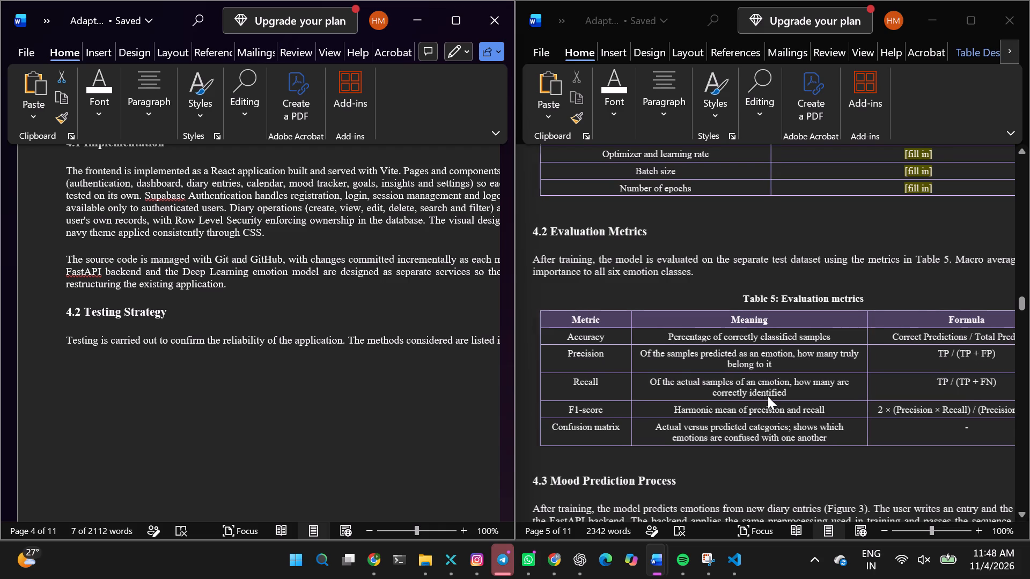
scroll(768, 396, left, 1)
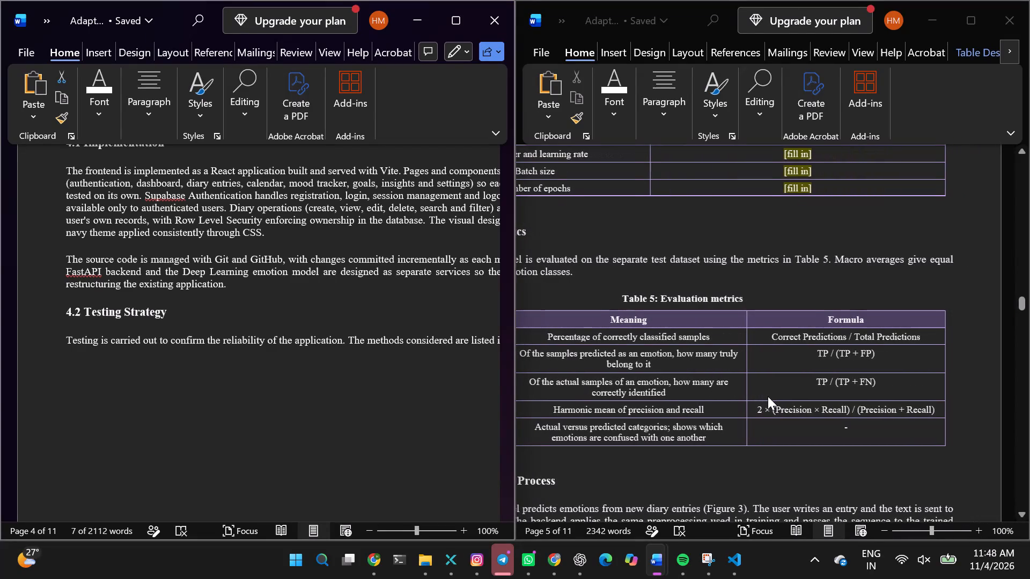
scroll(768, 396, left, 1)
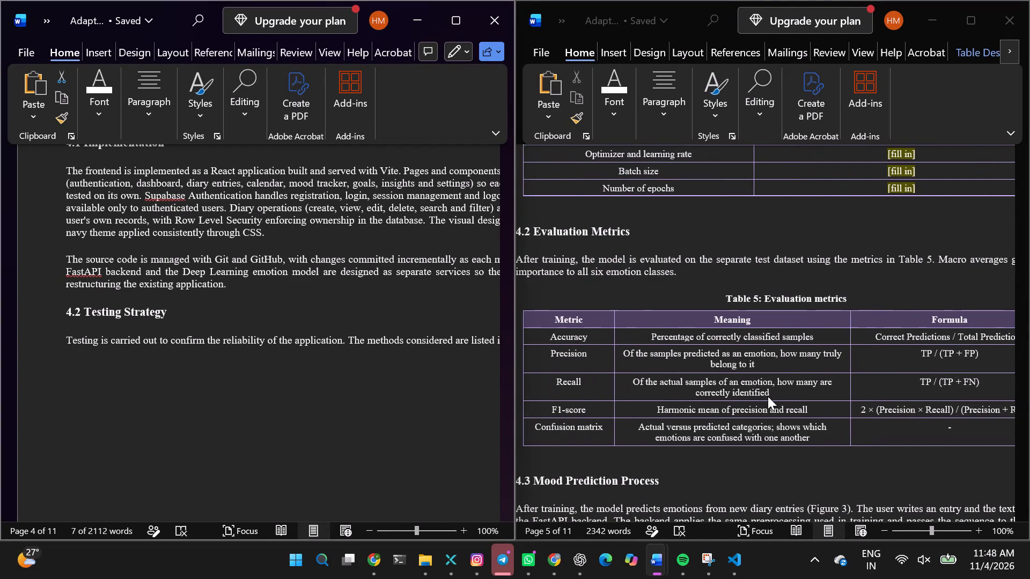
scroll(768, 396, left, 1)
scroll(768, 396, down, 4)
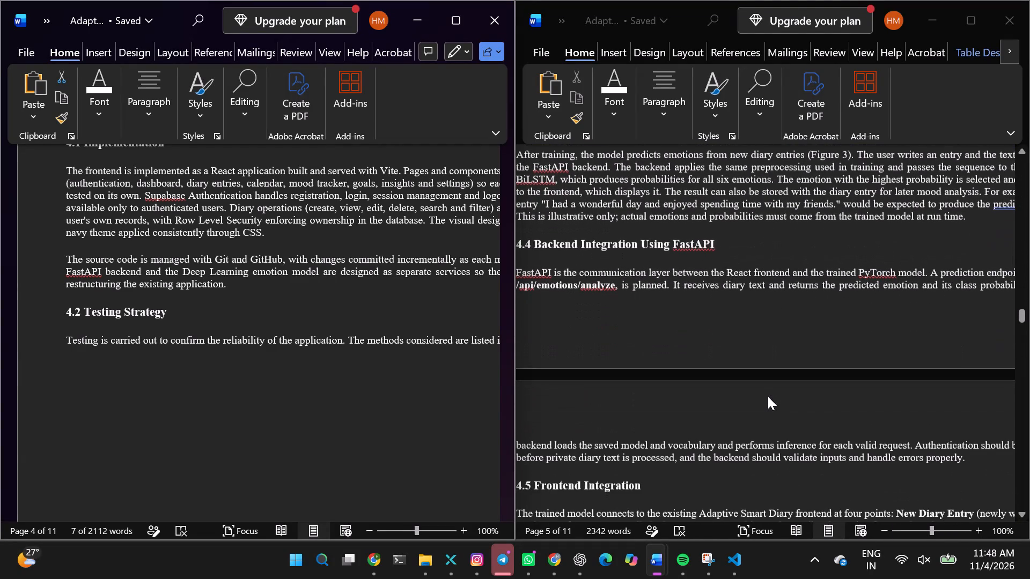
scroll(768, 396, right, 1)
scroll(768, 396, down, 2)
scroll(768, 396, left, 1)
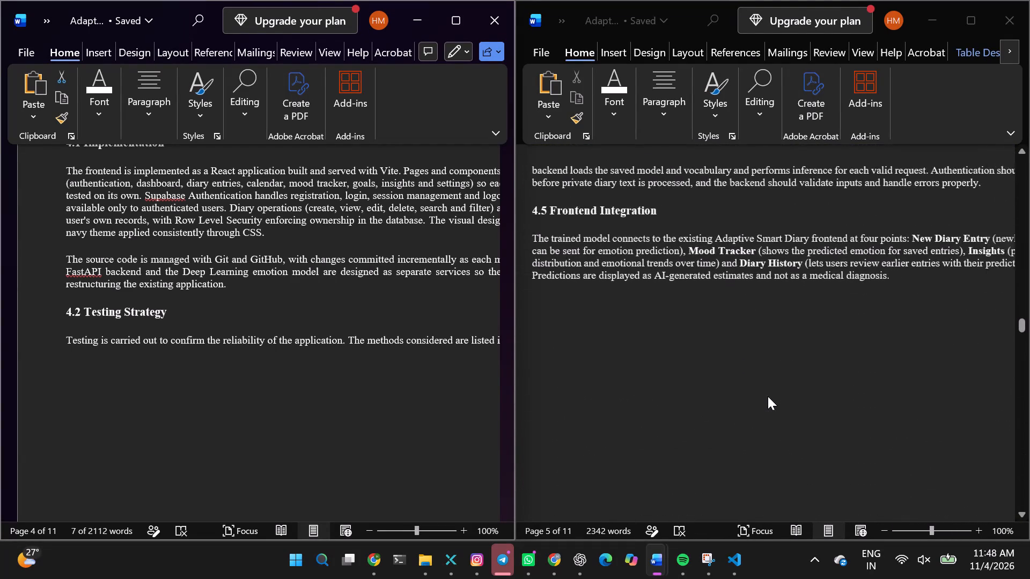
scroll(768, 396, left, 1)
Examine the List of Figures section of the Deep Learning report, including its diagrams and remaining figure placeholders.
scroll(768, 396, down, 7)
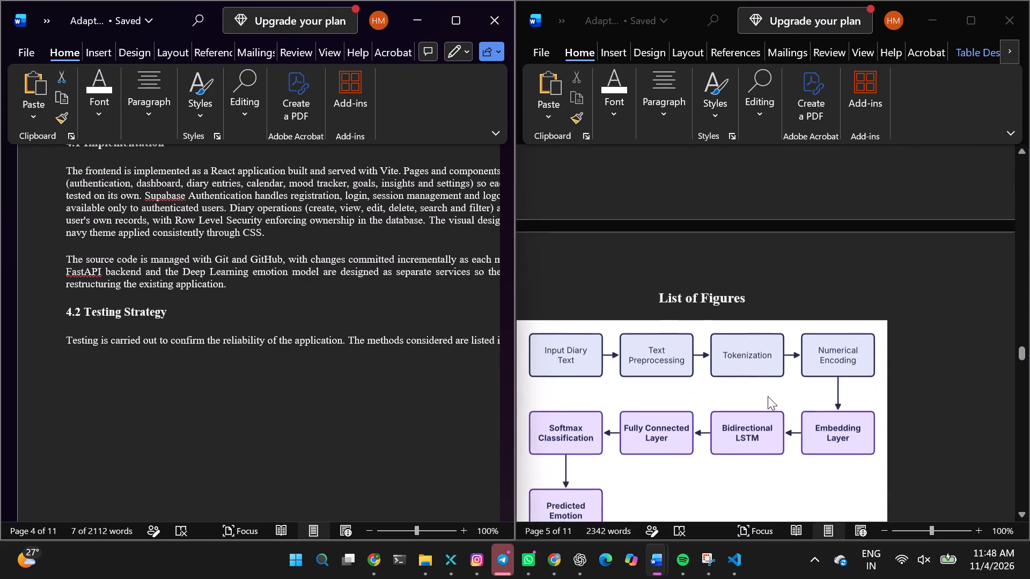
scroll(768, 396, down, 6)
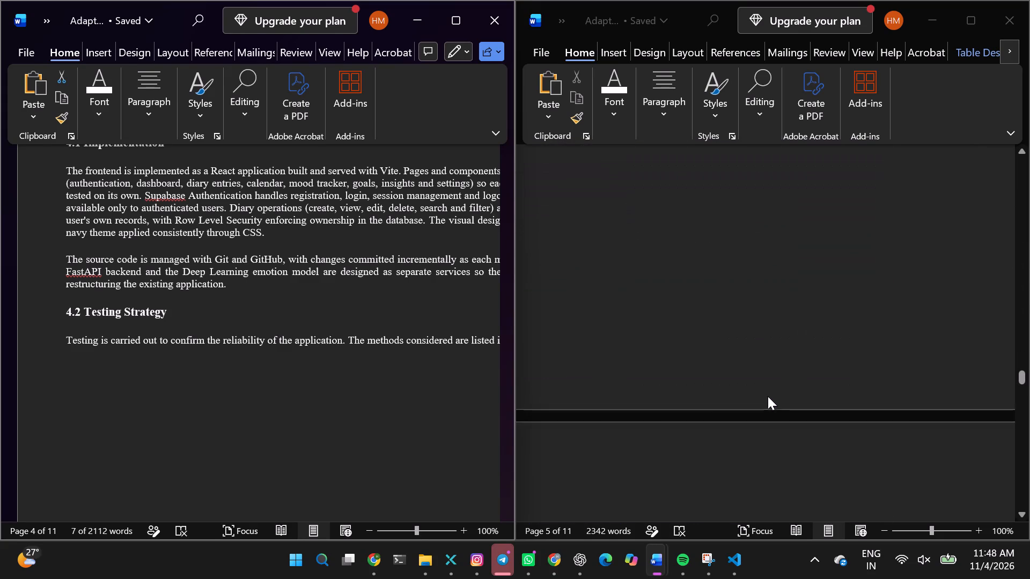
scroll(768, 396, down, 3)
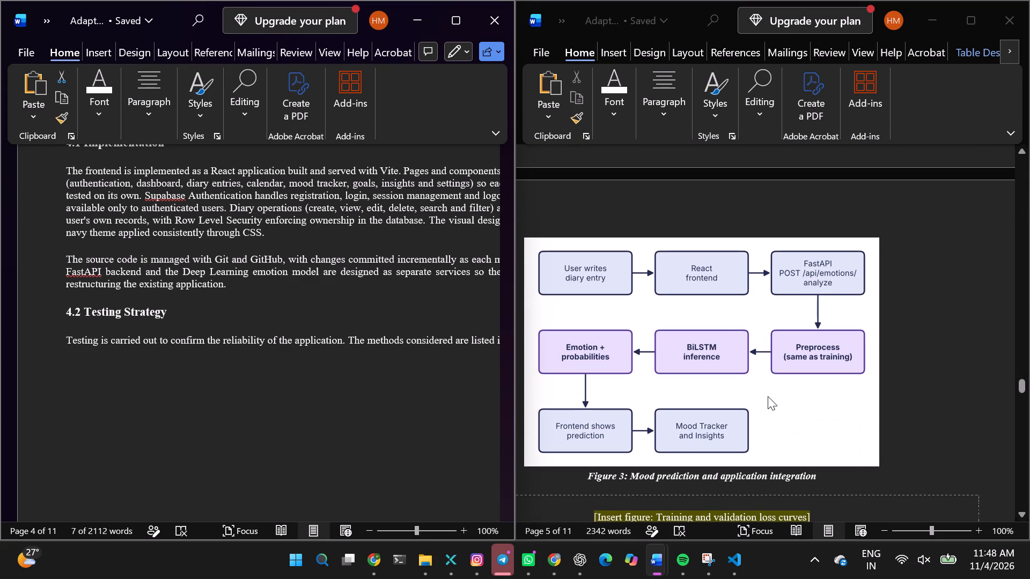
scroll(768, 396, down, 1)
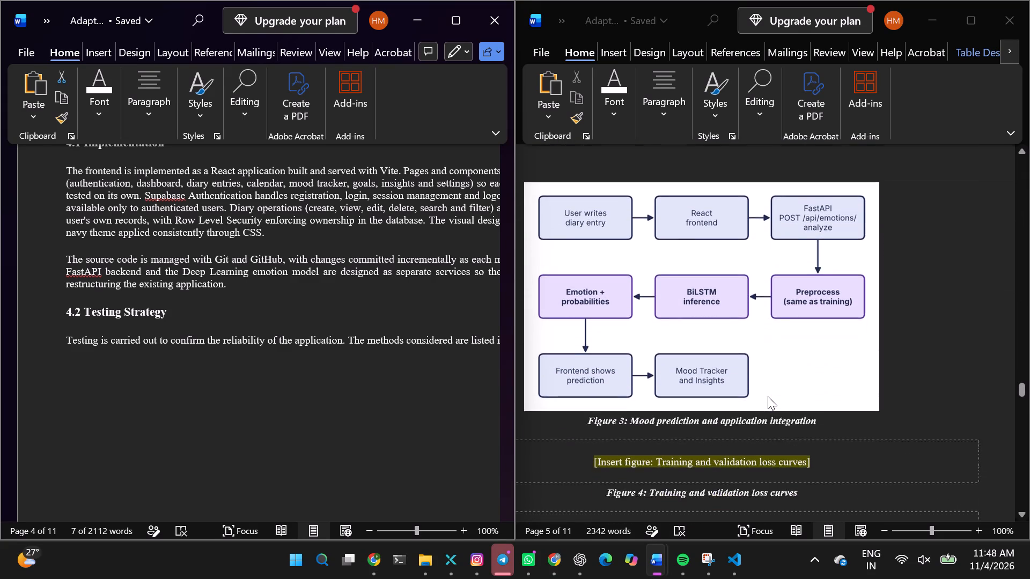
Shrink the Figure 3: Mood prediction and application integration diagram proportionally to fit on the same page as Figure 2.
scroll(768, 396, down, 1)
scroll(768, 396, right, 1)
click(872, 288)
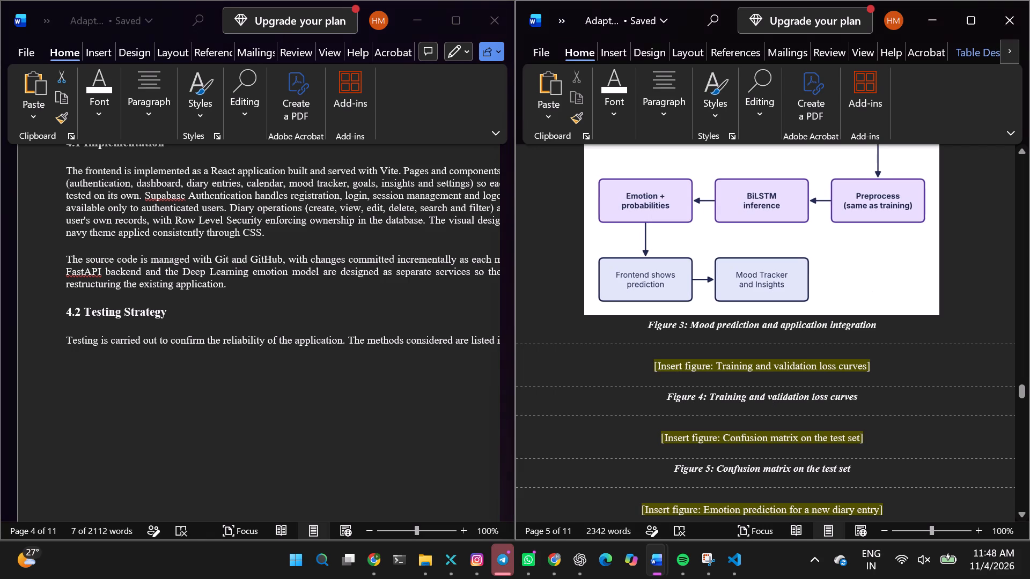
click(933, 302)
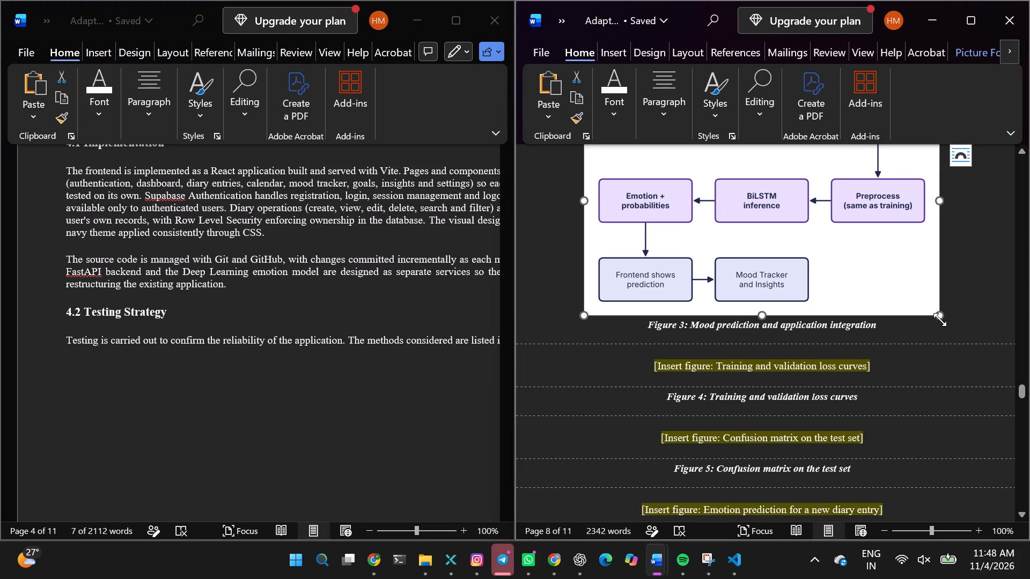
drag(940, 320, 901, 291)
Check the page layout of the List of Figures and the section 4.5 Frontend Integration page before it.
scroll(901, 291, up, 1)
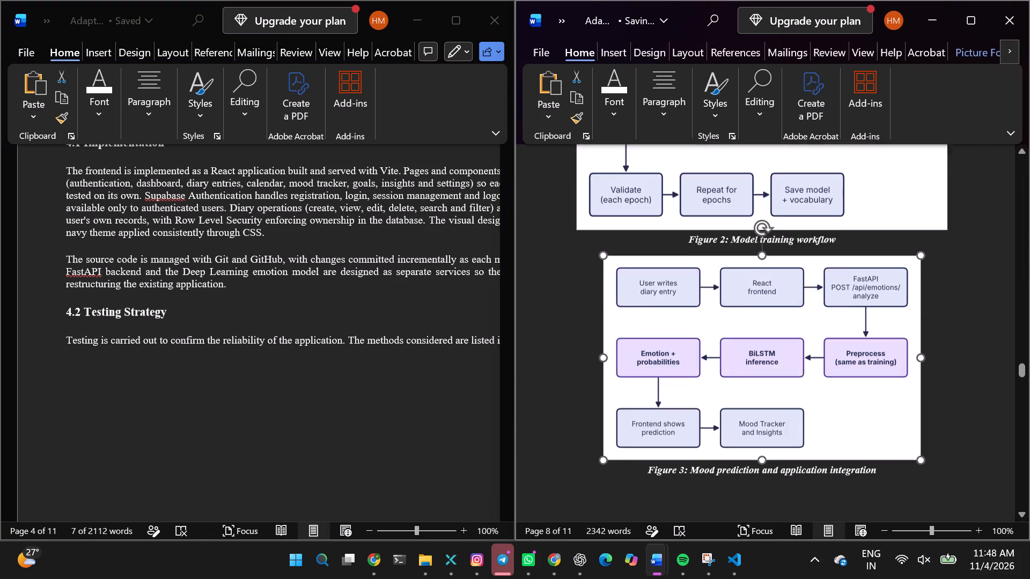
scroll(901, 291, up, 5)
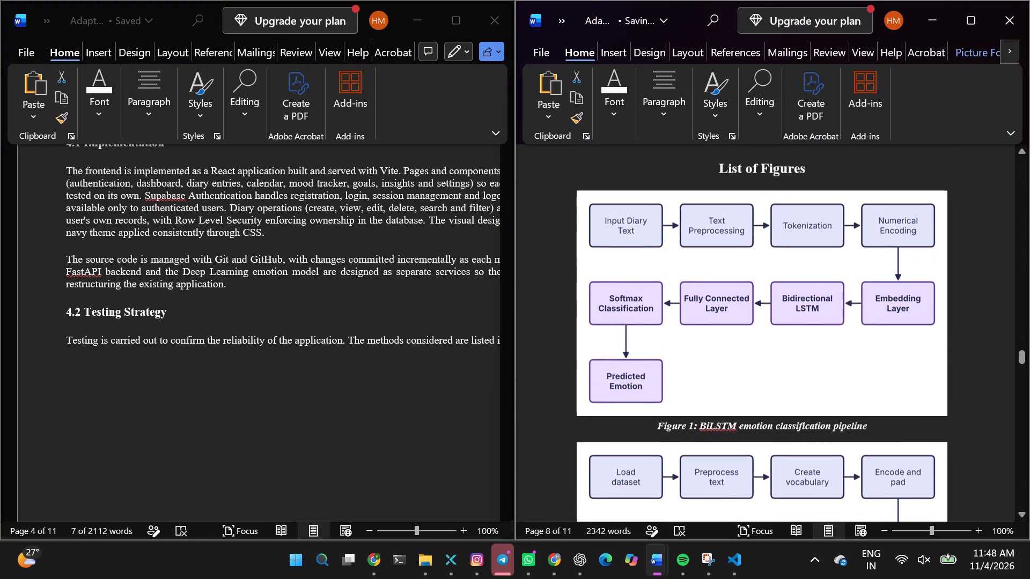
scroll(901, 291, up, 4)
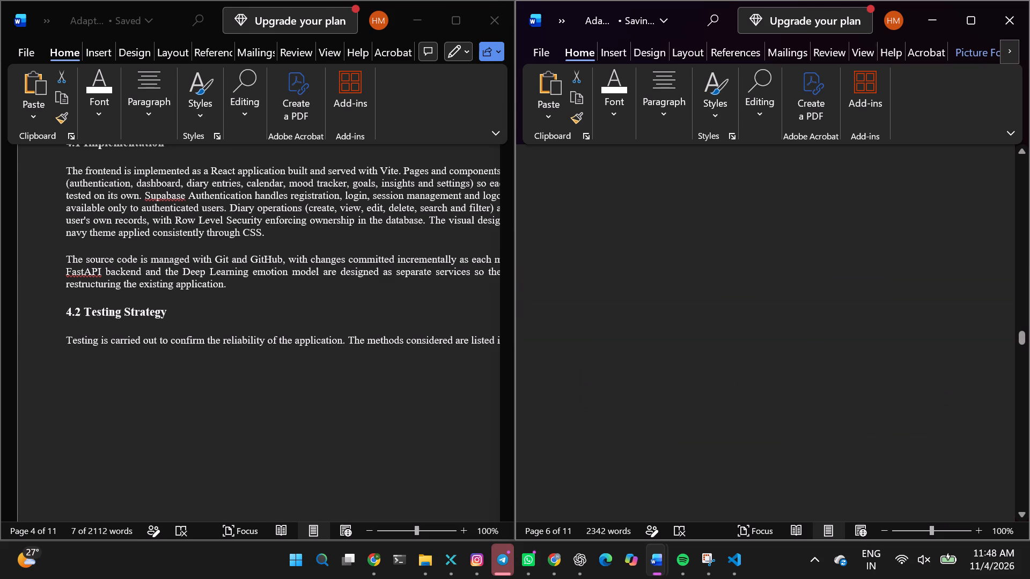
scroll(901, 291, up, 1)
scroll(901, 291, down, 1)
ctrl+scroll(901, 291, down, 3)
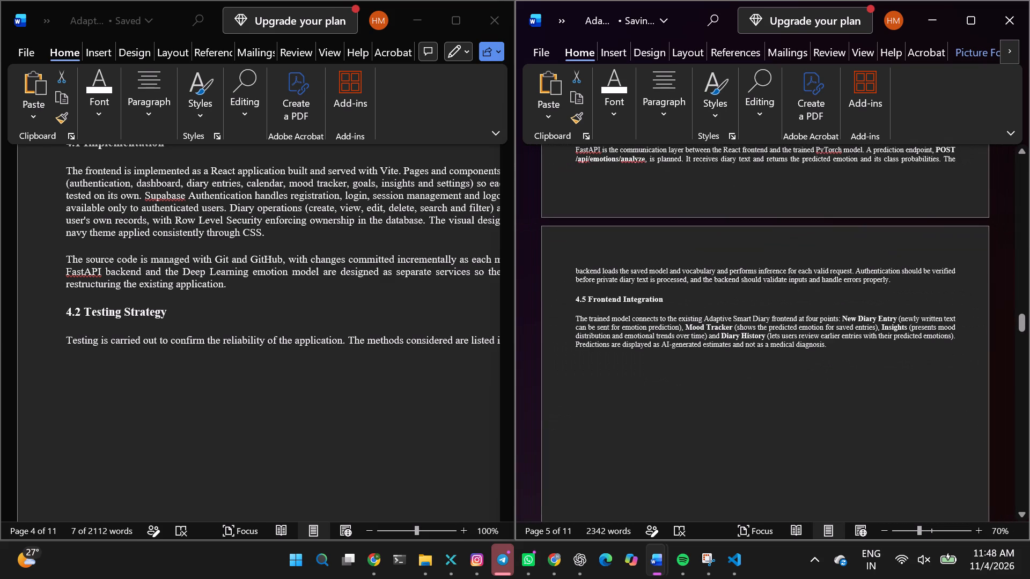
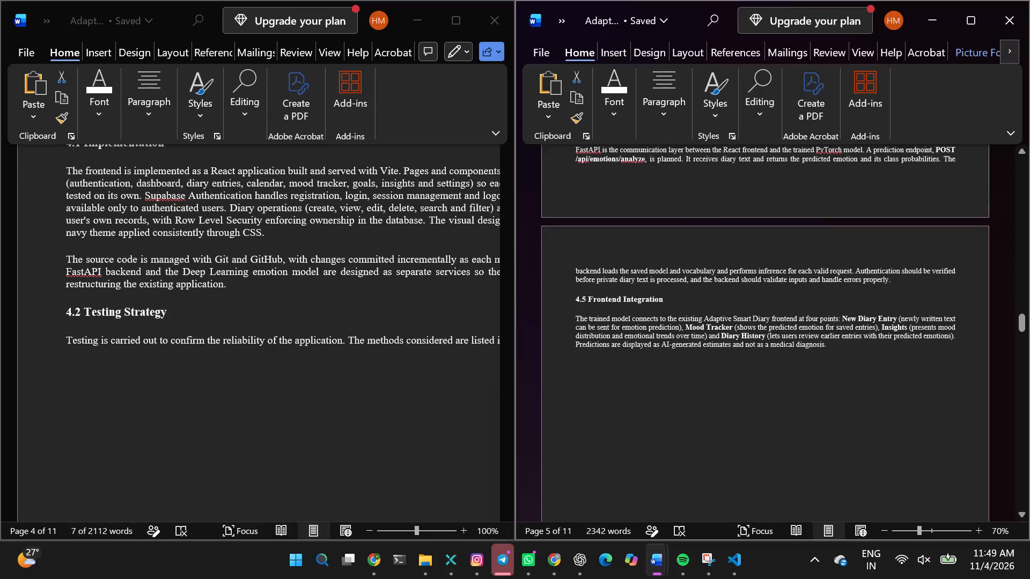
Remove the page break after section 4.5 Frontend Integration so the List of Figures heading starts on its own line directly below the text.
click(842, 355)
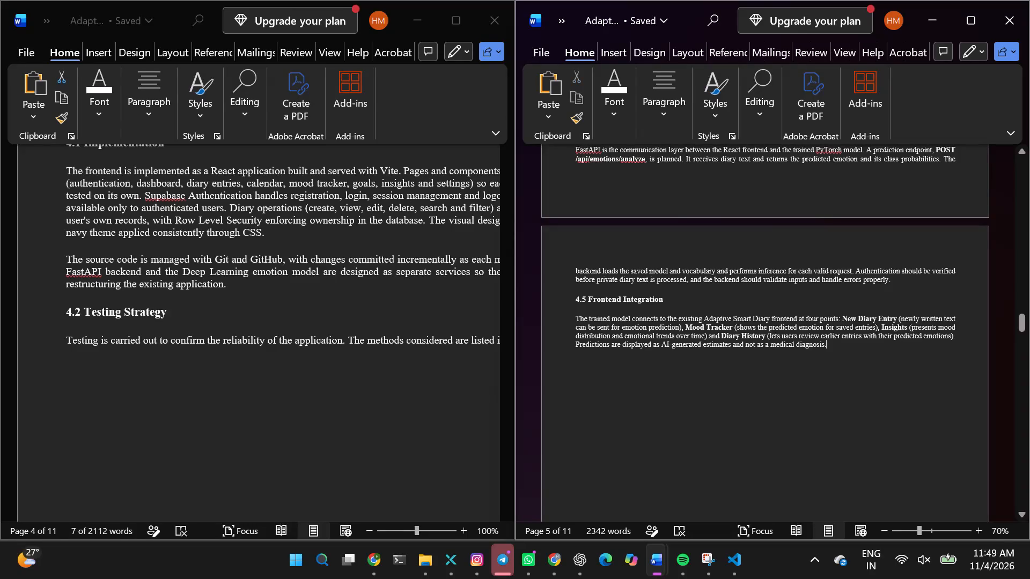
key(Delete)
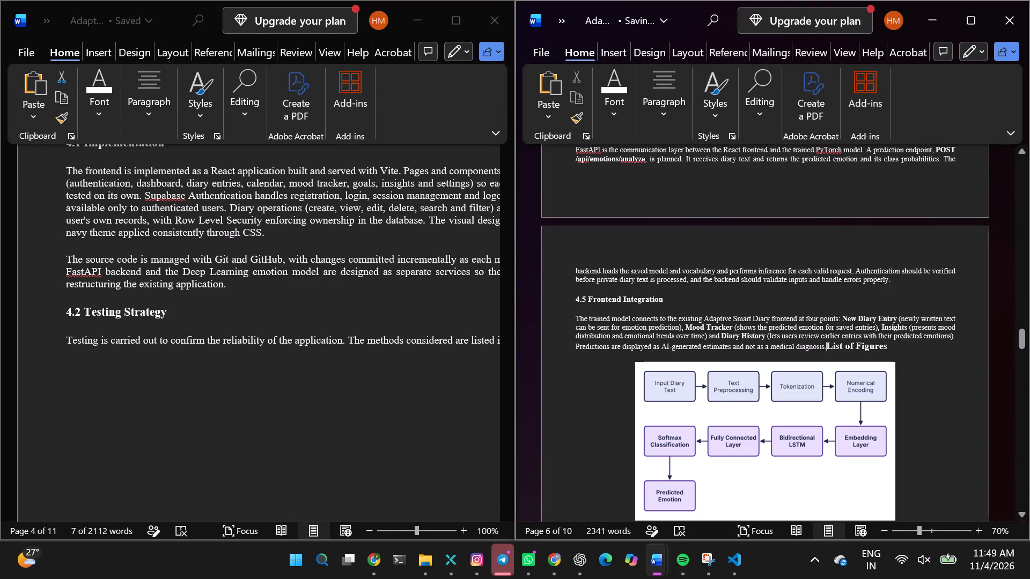
key(Return)
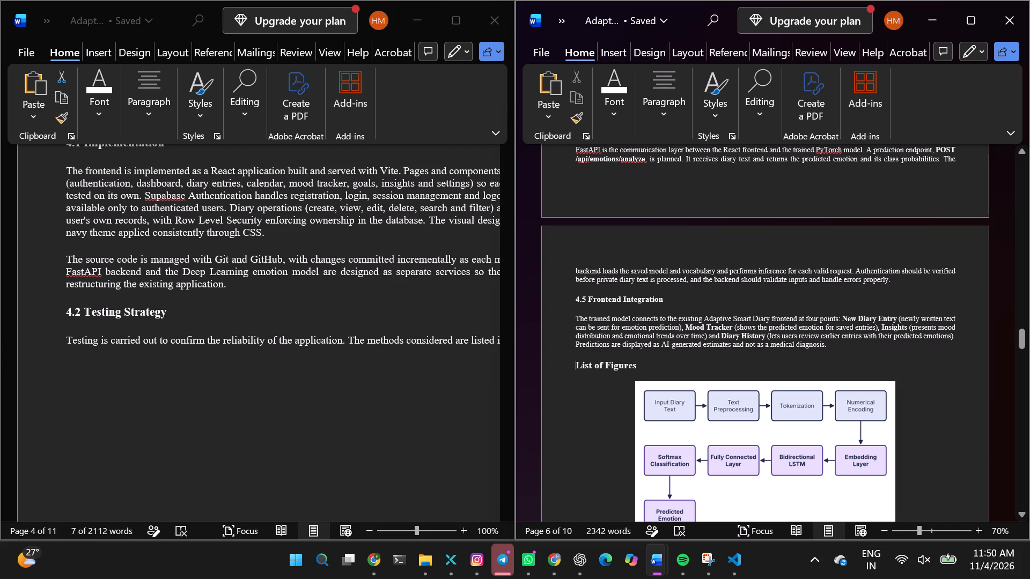
click(636, 364)
Check the Deep Learning report's layout from the List of Figures through the List of Tables and Results to the Conclusion and References.
scroll(636, 364, down, 2)
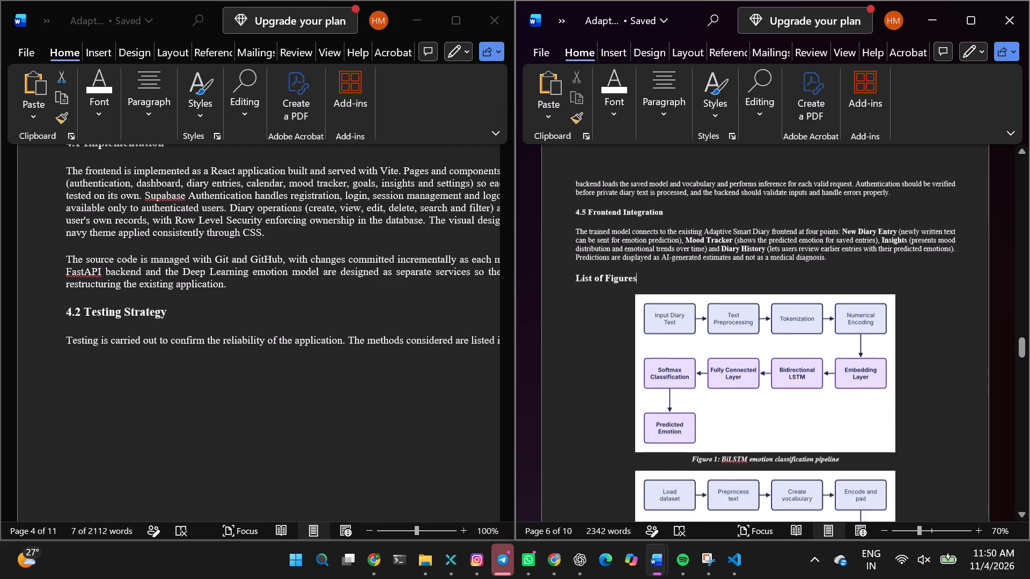
scroll(636, 364, down, 6)
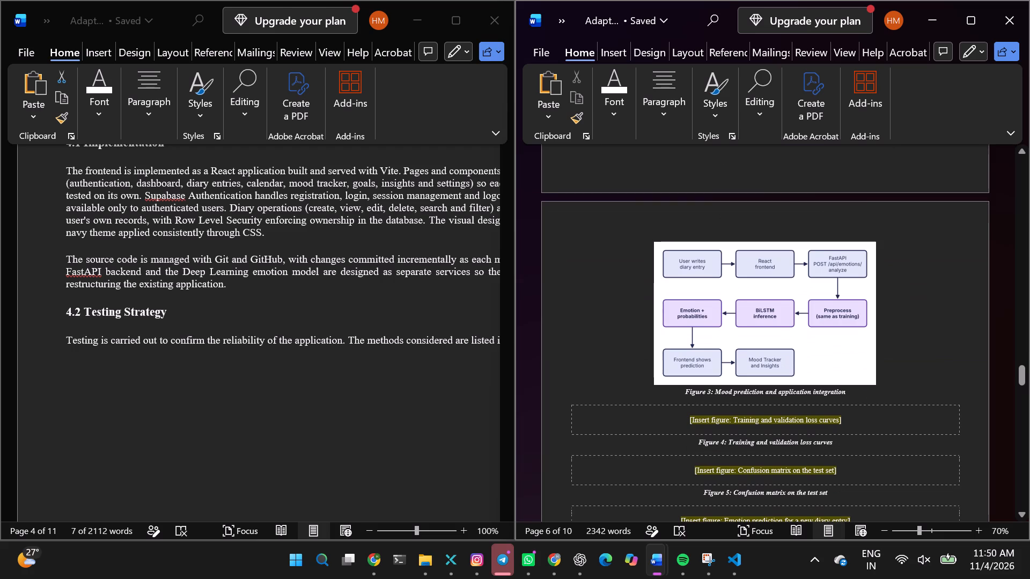
scroll(636, 364, down, 1)
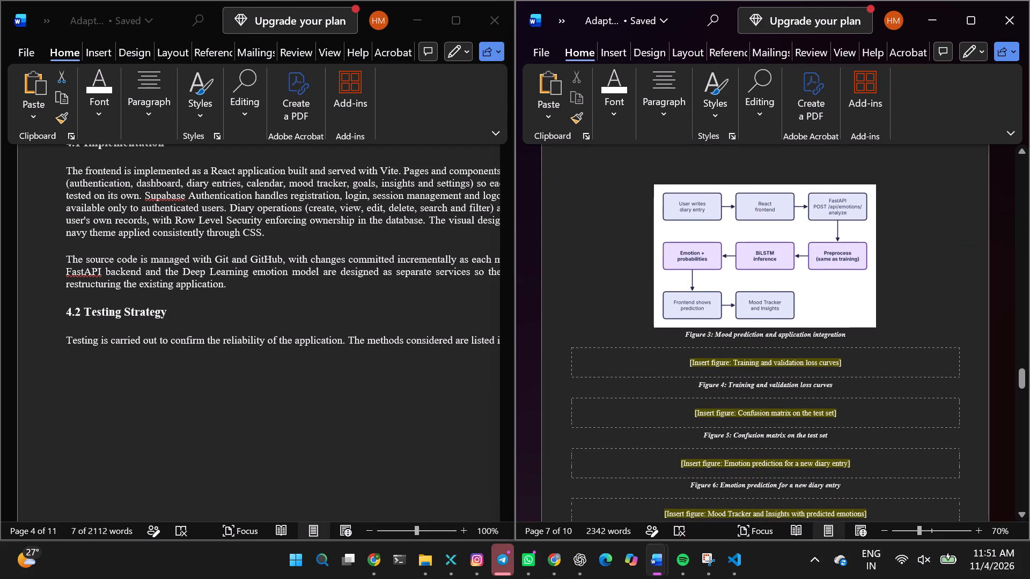
scroll(691, 358, down, 1)
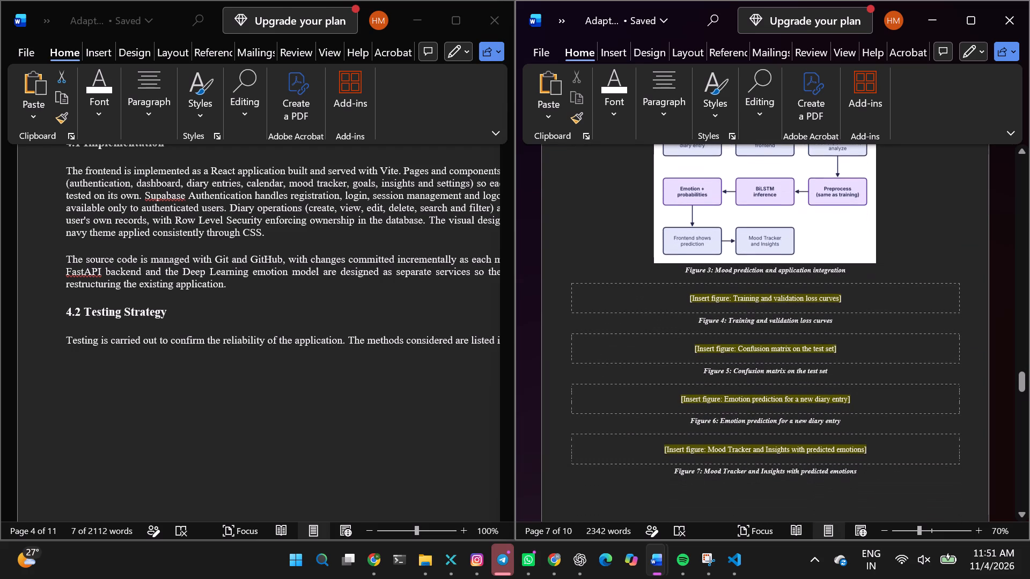
scroll(691, 358, down, 4)
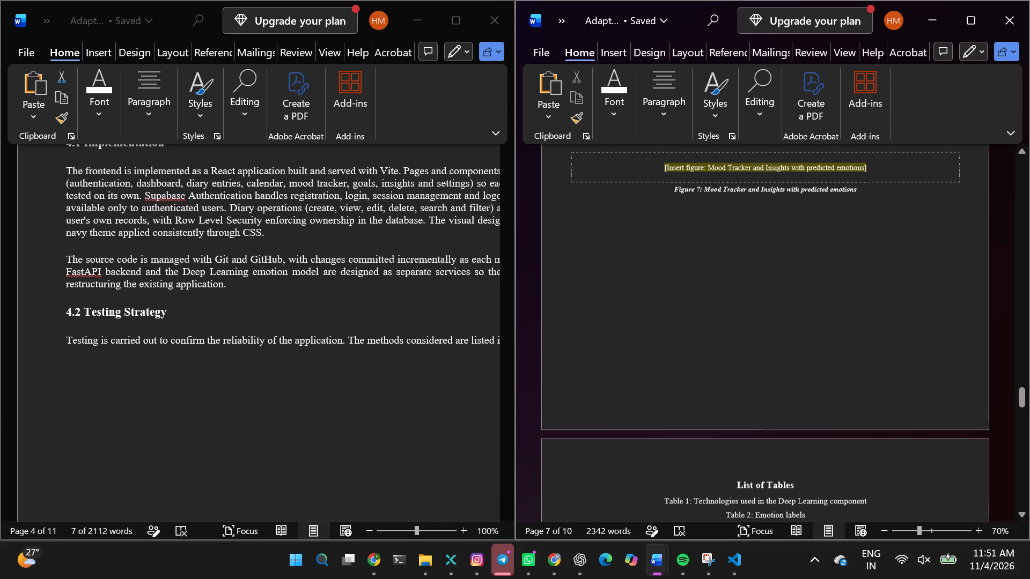
scroll(691, 358, down, 1)
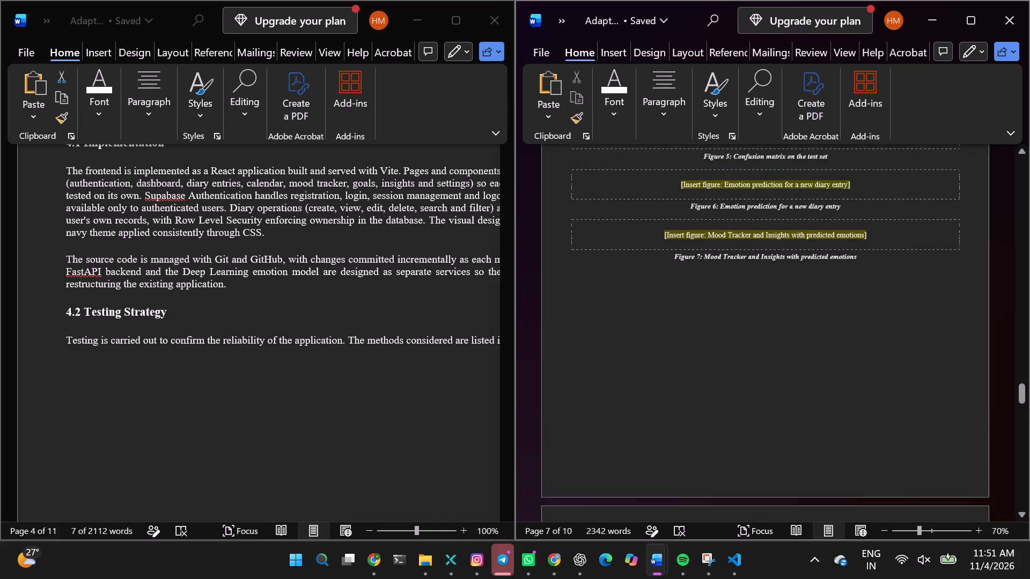
scroll(691, 358, down, 1)
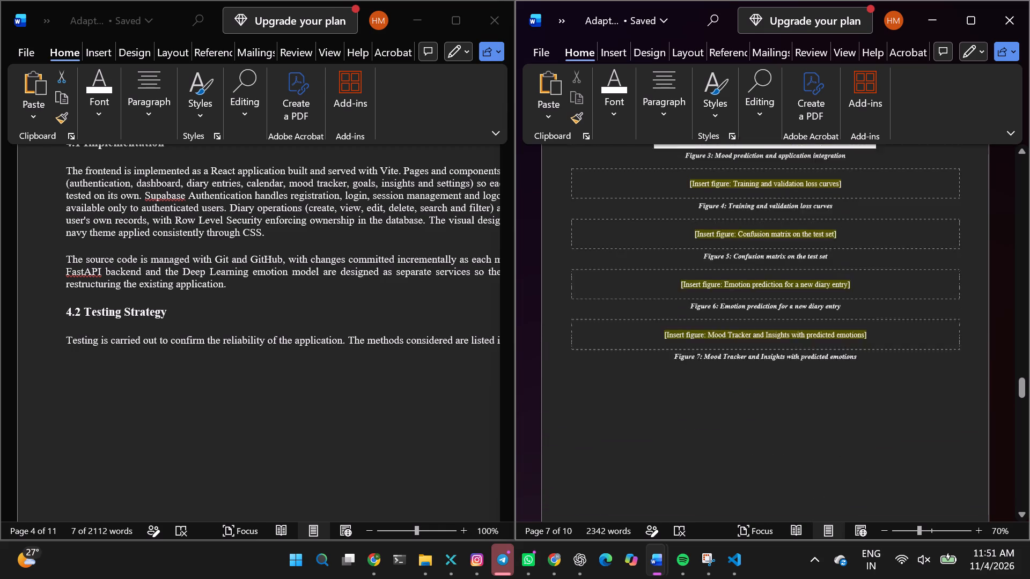
scroll(691, 358, down, 5)
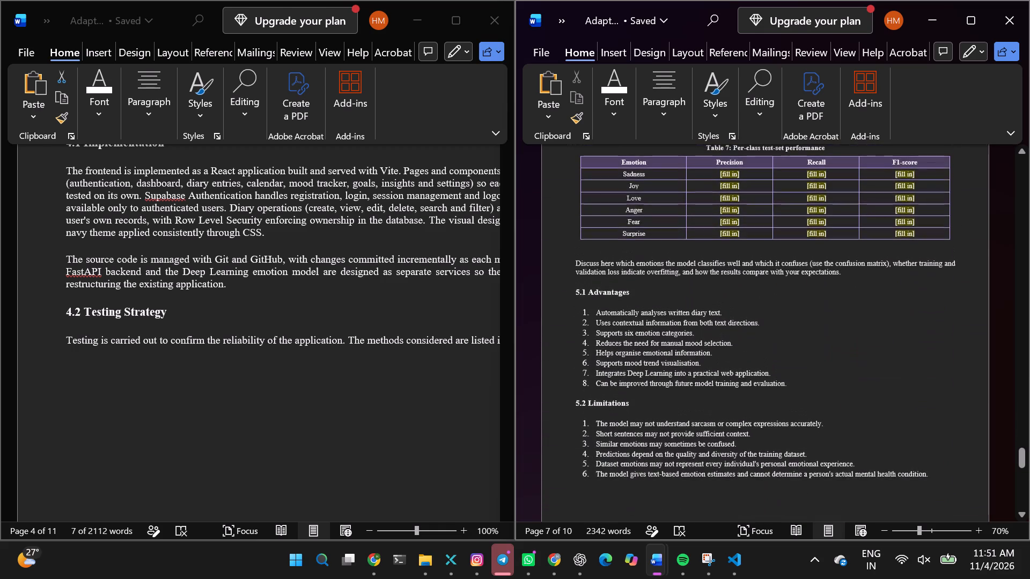
scroll(691, 358, down, 5)
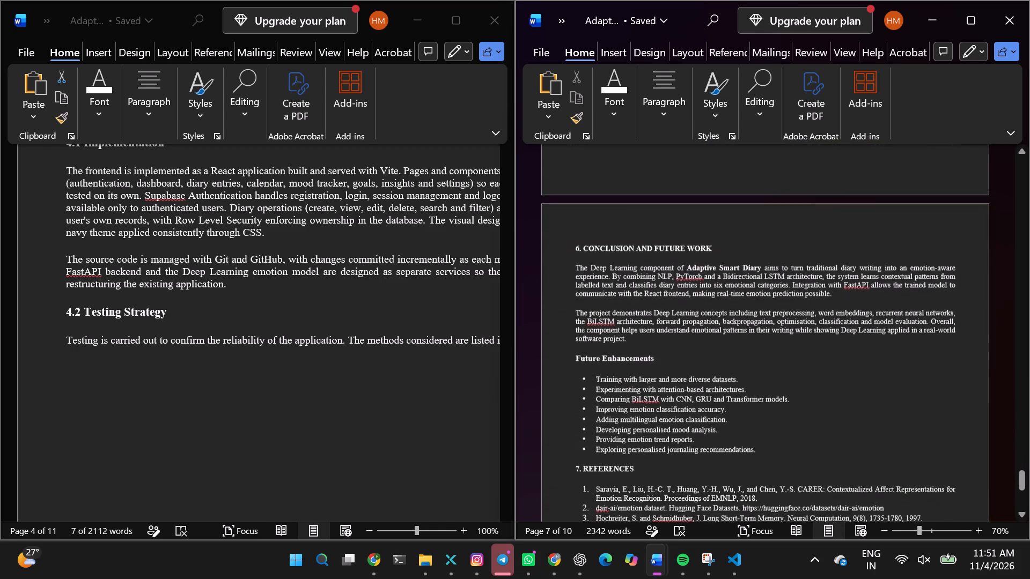
Recheck the pages from section 4.3 Mood Prediction Process through the figures and List of Tables to section 5.2 Limitations.
scroll(691, 358, up, 4)
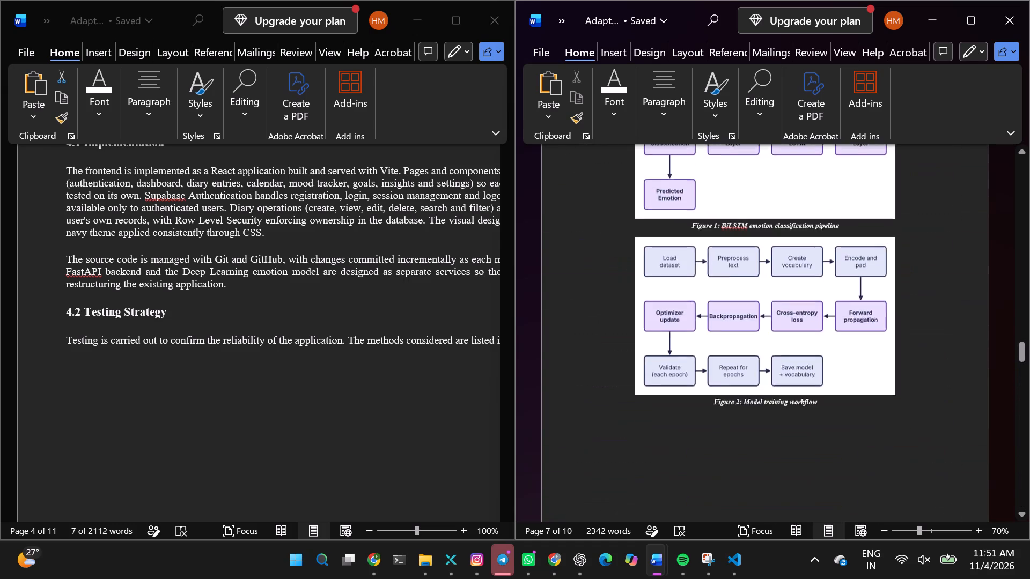
scroll(691, 358, up, 5)
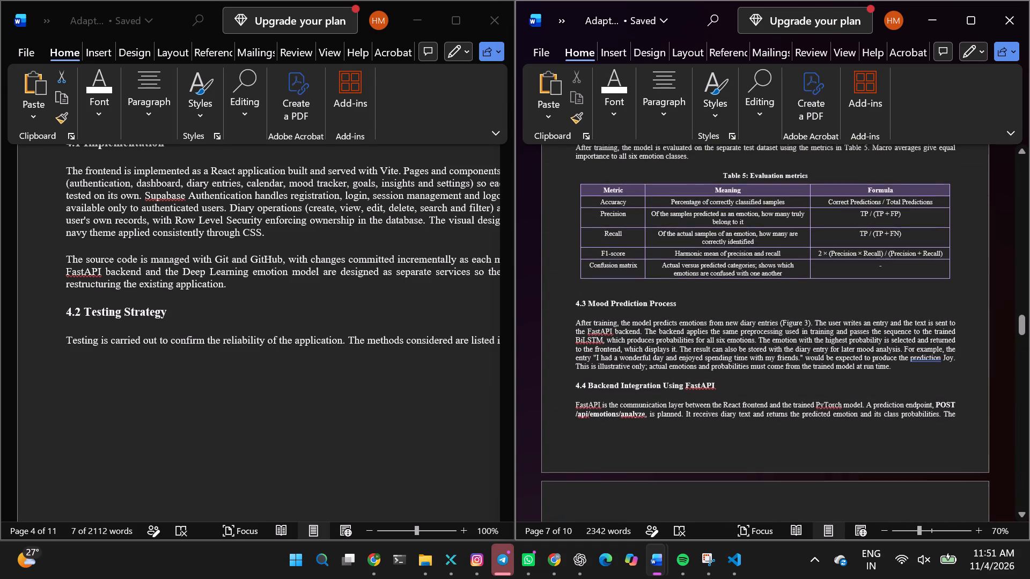
scroll(691, 358, up, 1)
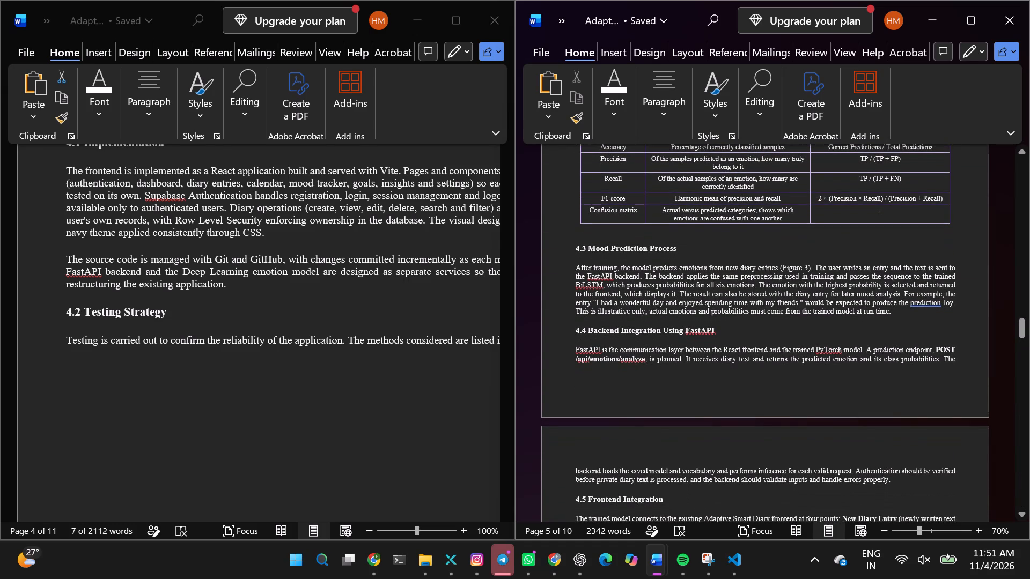
scroll(694, 347, down, 3)
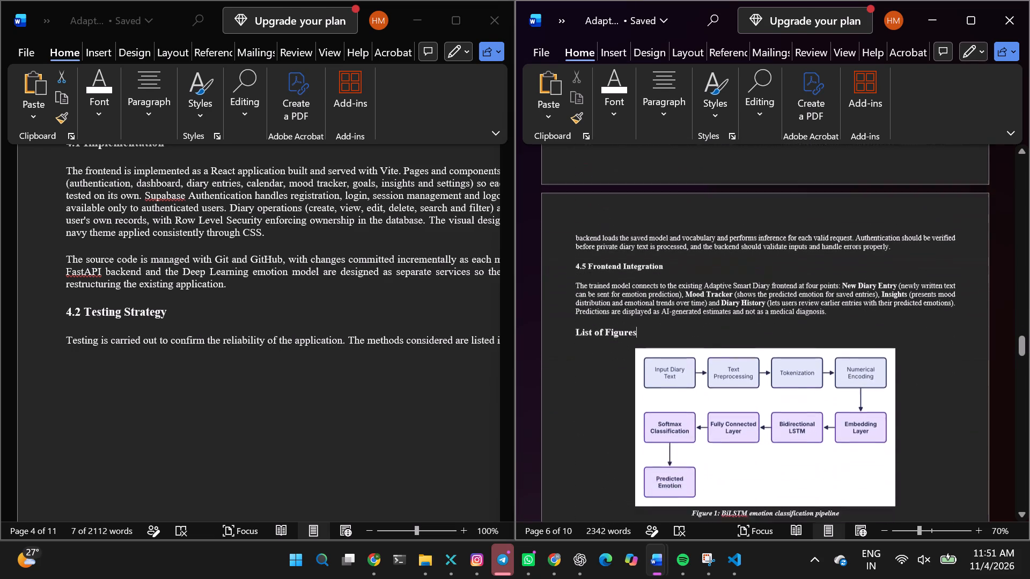
scroll(694, 347, down, 11)
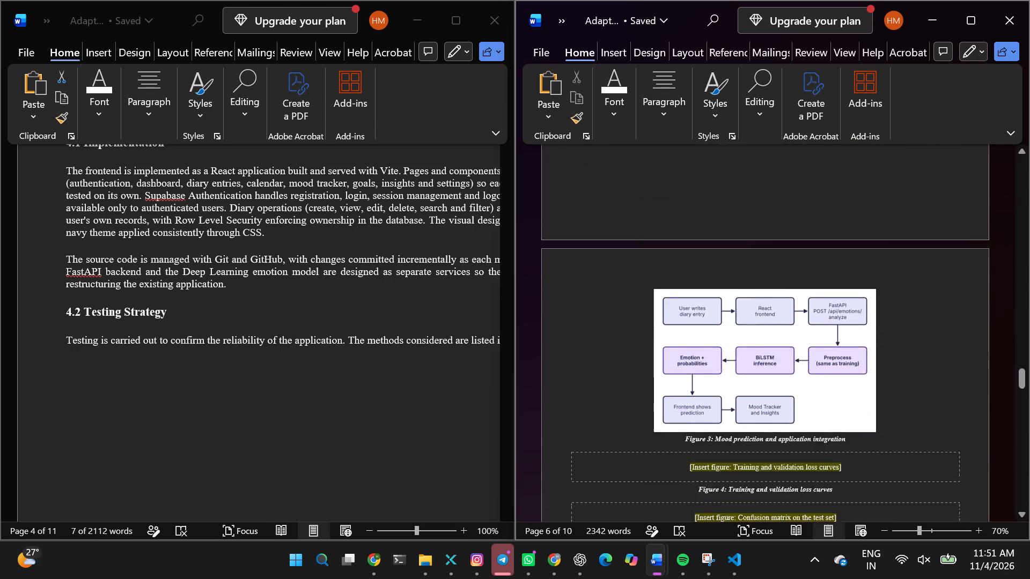
scroll(694, 347, down, 4)
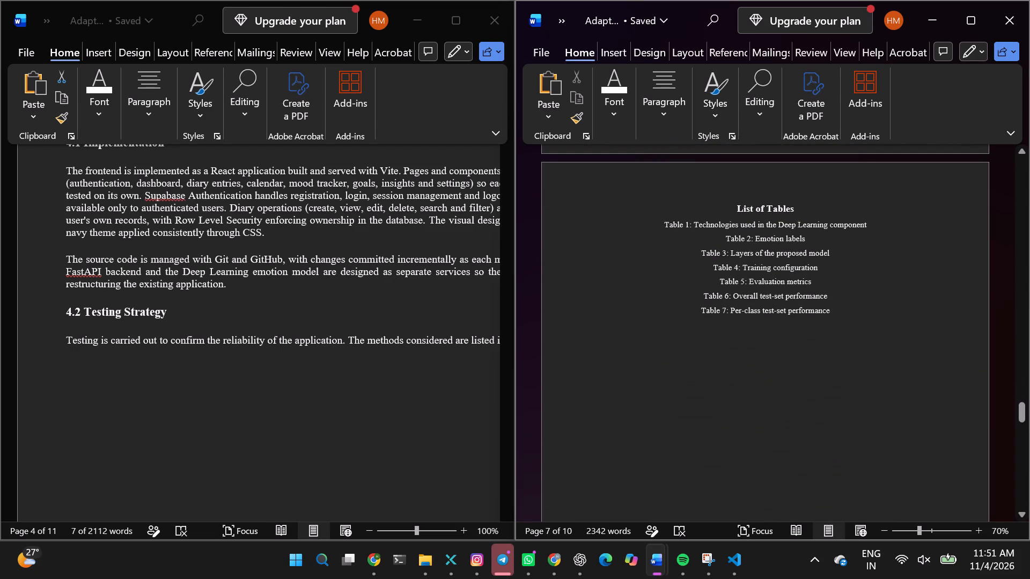
scroll(694, 347, down, 6)
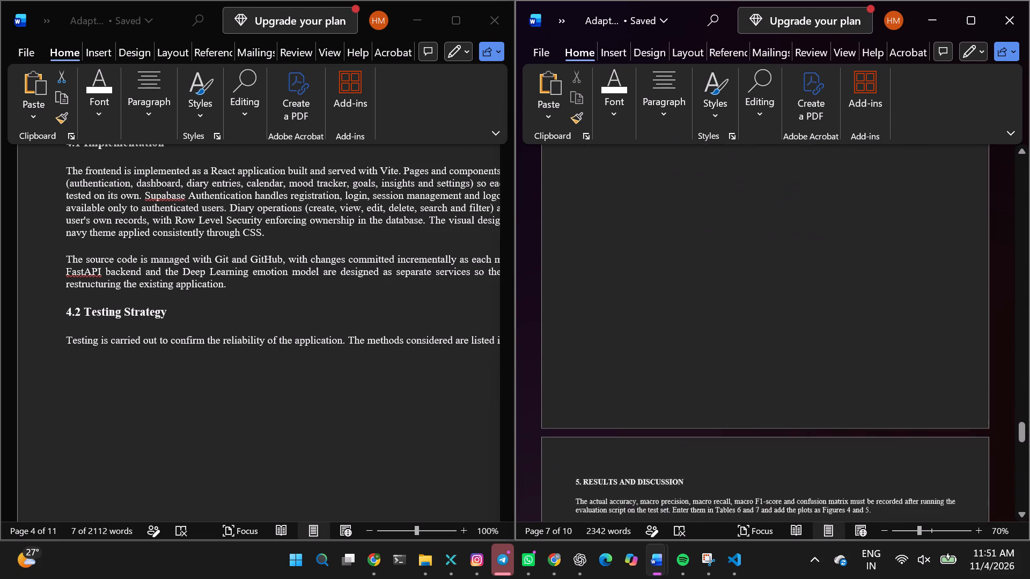
scroll(694, 347, down, 4)
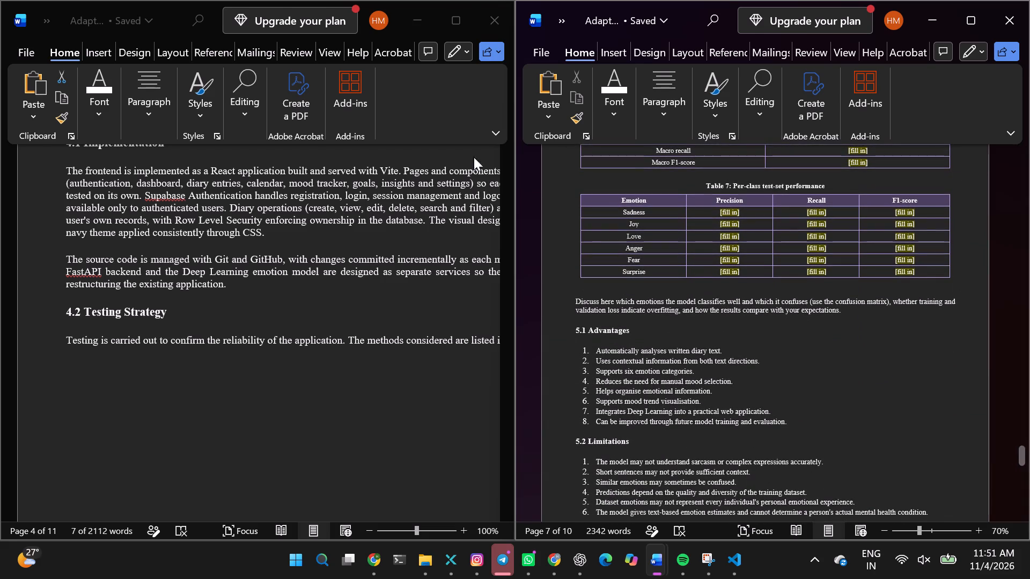